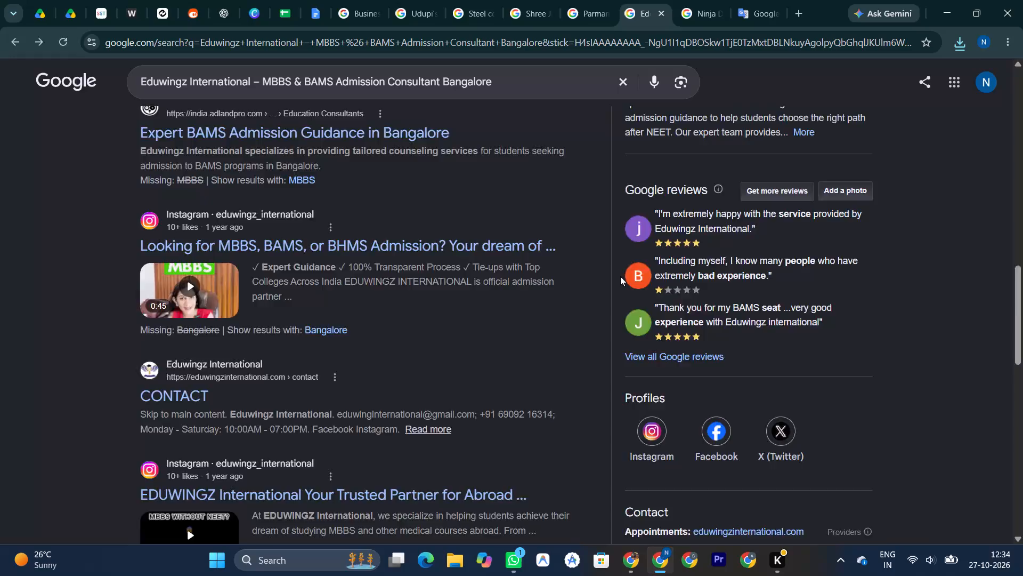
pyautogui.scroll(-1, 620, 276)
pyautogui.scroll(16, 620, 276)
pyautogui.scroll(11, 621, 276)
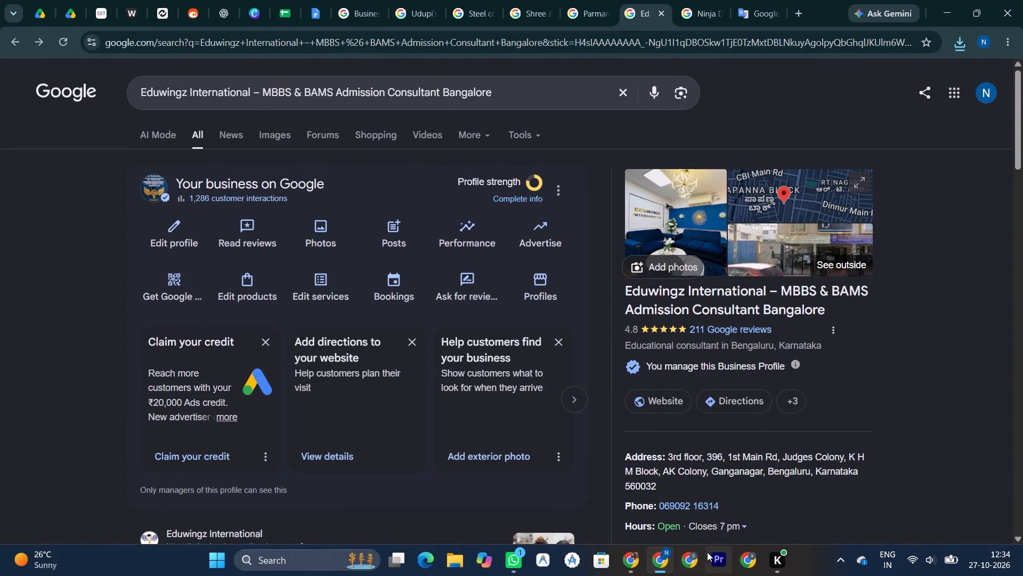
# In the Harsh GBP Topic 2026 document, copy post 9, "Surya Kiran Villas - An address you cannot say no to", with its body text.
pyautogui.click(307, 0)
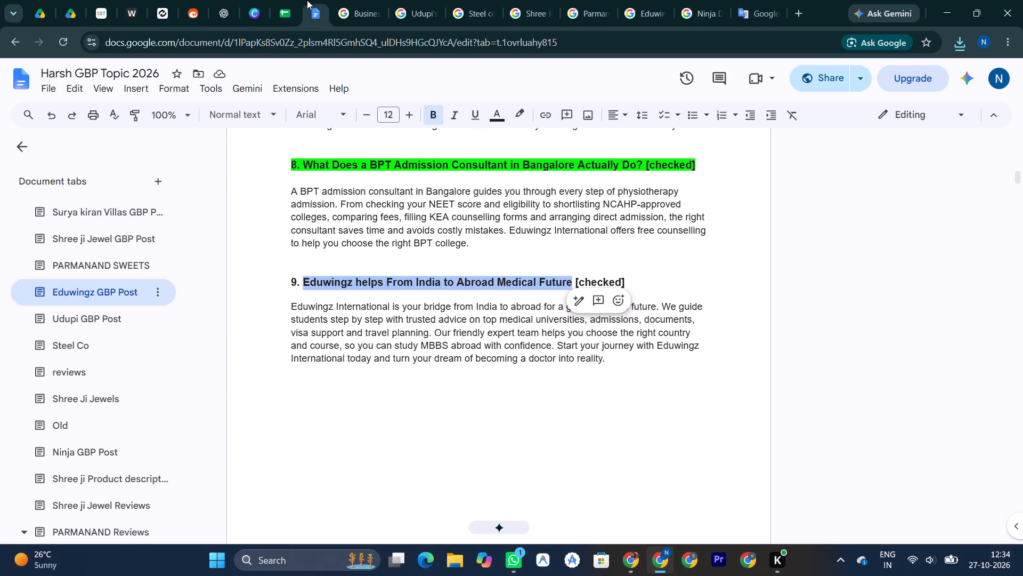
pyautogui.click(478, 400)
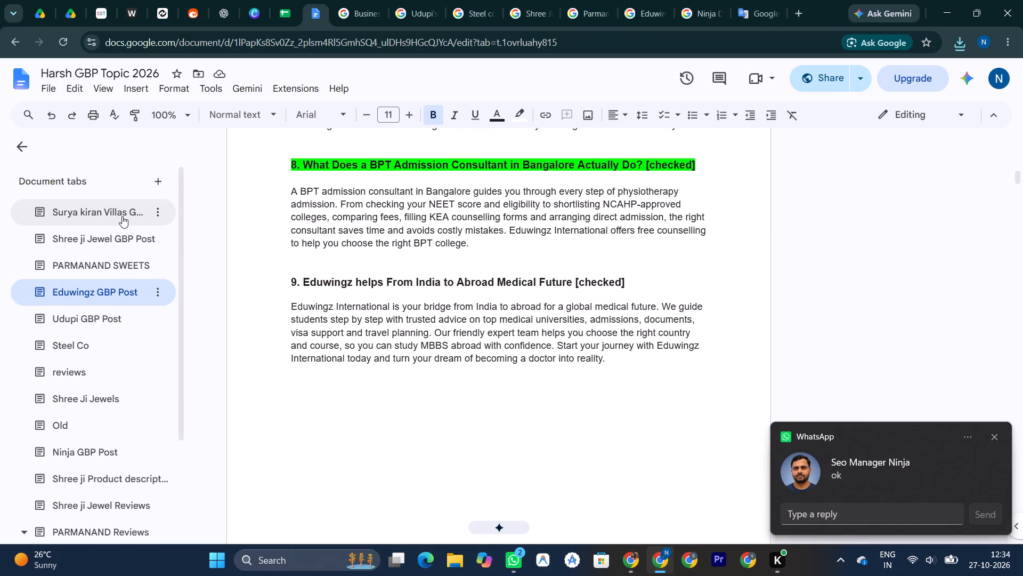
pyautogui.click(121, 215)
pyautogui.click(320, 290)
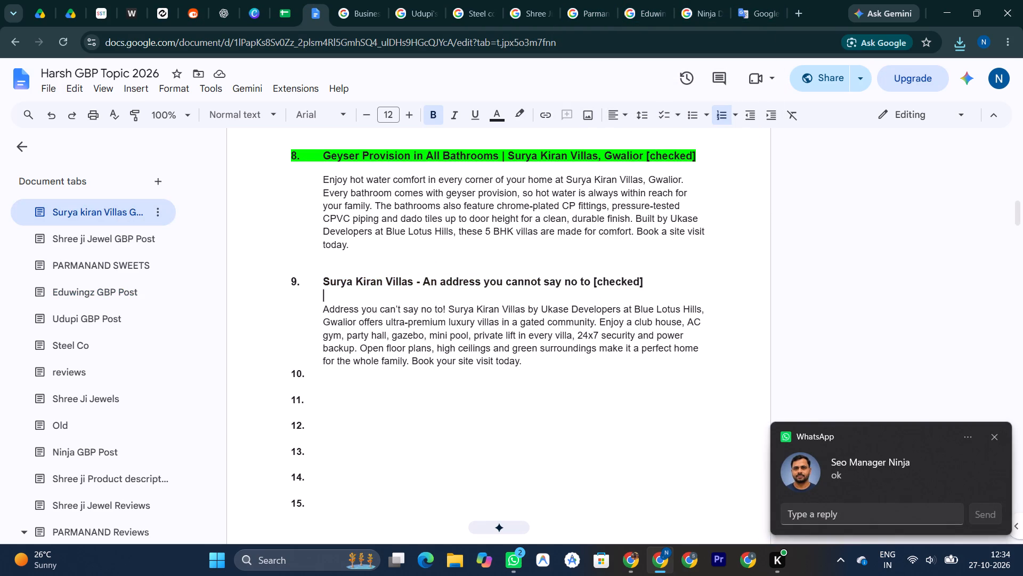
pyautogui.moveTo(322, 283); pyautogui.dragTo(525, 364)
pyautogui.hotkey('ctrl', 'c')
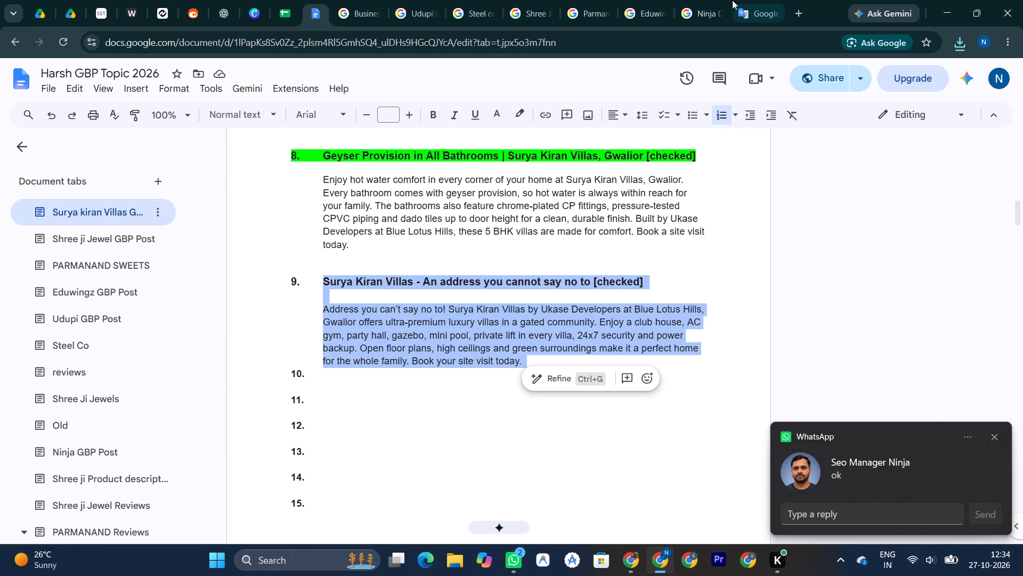
# Switch to the Surya kiran villas Chrome profile and open the Surya kiran Villas Google Business Profile.
pyautogui.click(687, 565)
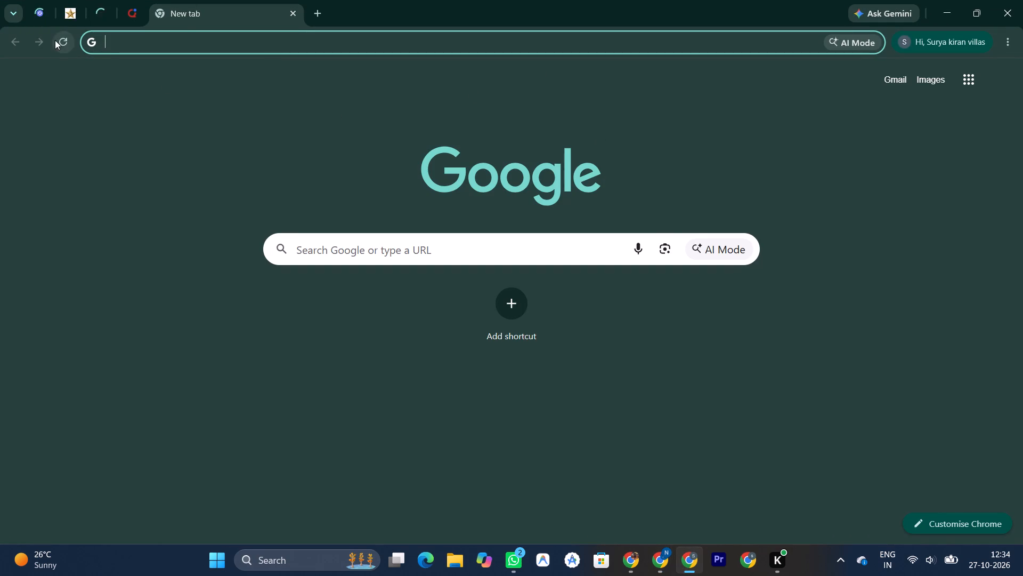
pyautogui.click(55, 40)
pyautogui.click(960, 77)
pyautogui.click(958, 175)
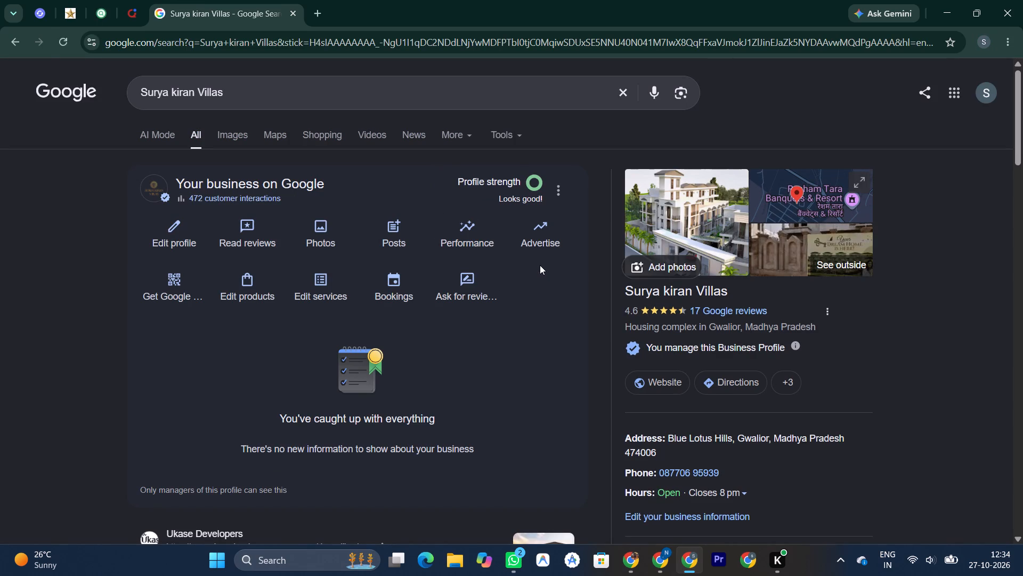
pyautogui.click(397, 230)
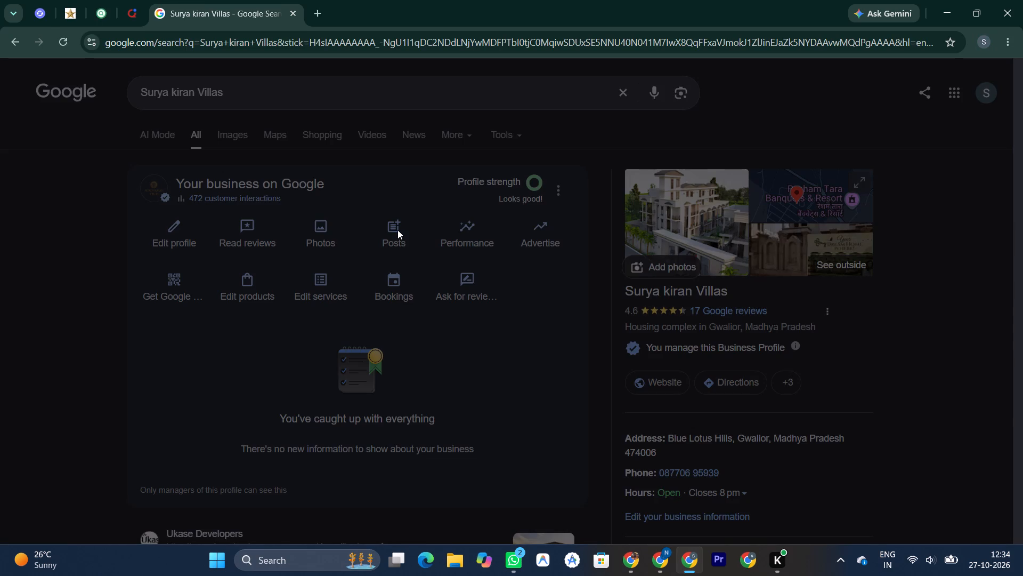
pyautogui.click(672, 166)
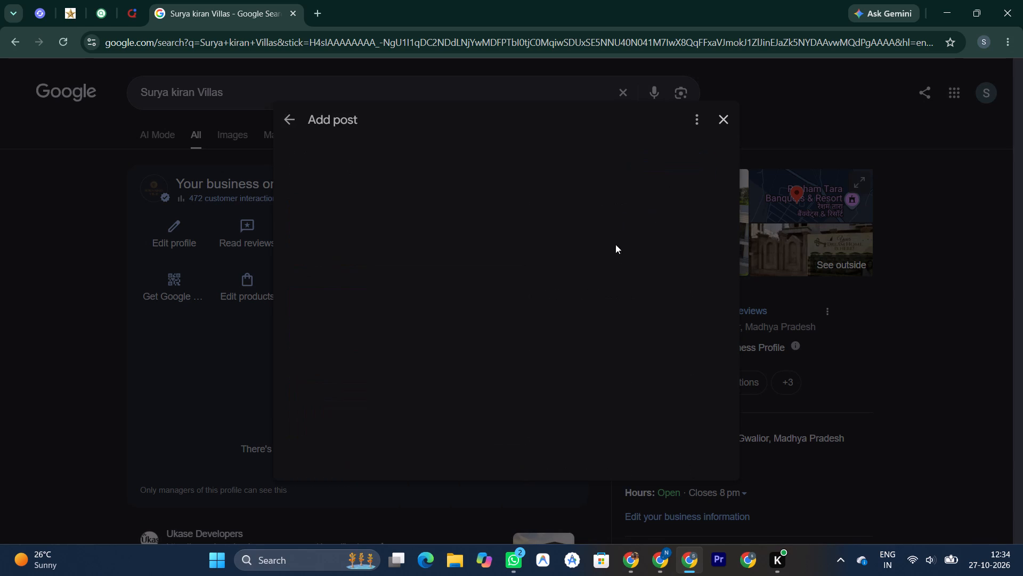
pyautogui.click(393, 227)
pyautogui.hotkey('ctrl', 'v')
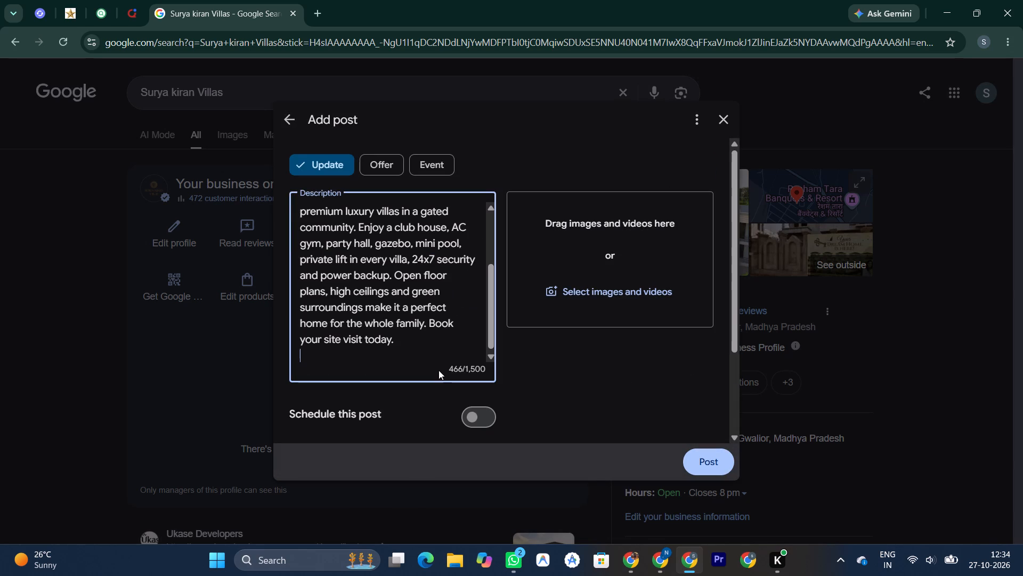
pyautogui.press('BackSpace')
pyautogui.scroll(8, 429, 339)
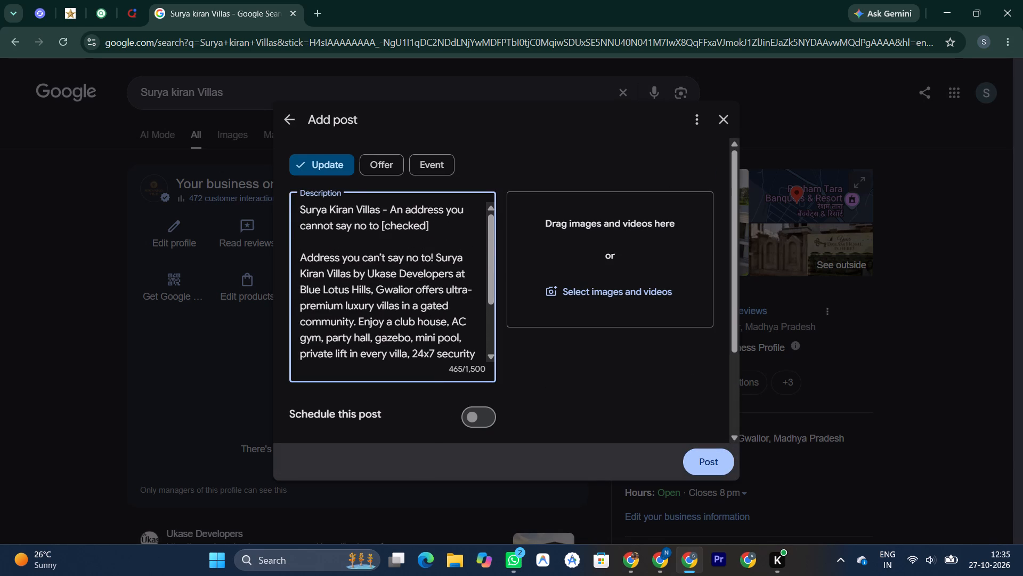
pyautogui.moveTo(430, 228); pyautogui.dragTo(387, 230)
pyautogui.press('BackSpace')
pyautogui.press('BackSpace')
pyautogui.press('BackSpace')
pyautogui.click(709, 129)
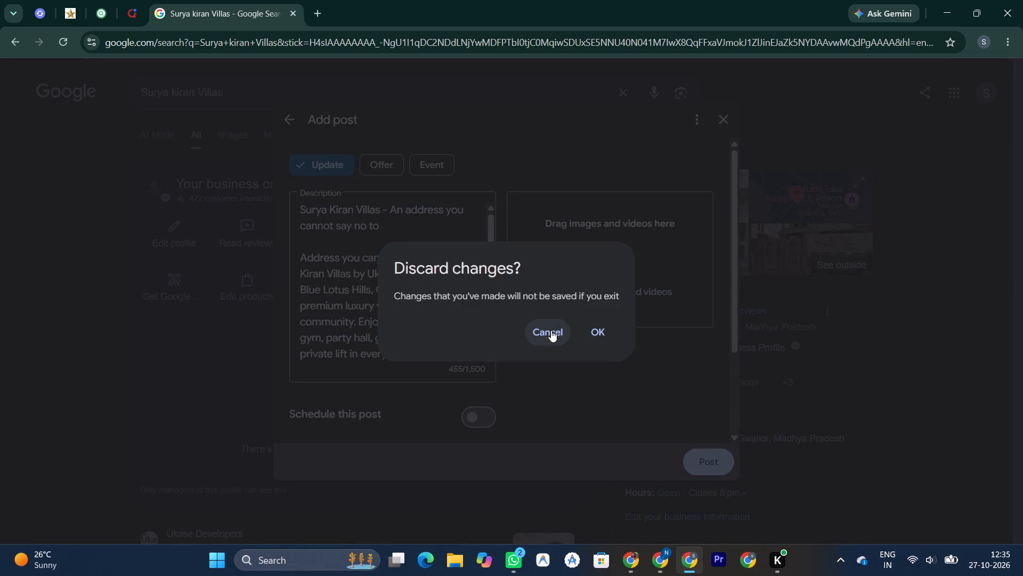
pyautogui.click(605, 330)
# Copy the search term "villa for sale in gwalior" from the searches breakdown in the business profile's performance report.
pyautogui.click(470, 235)
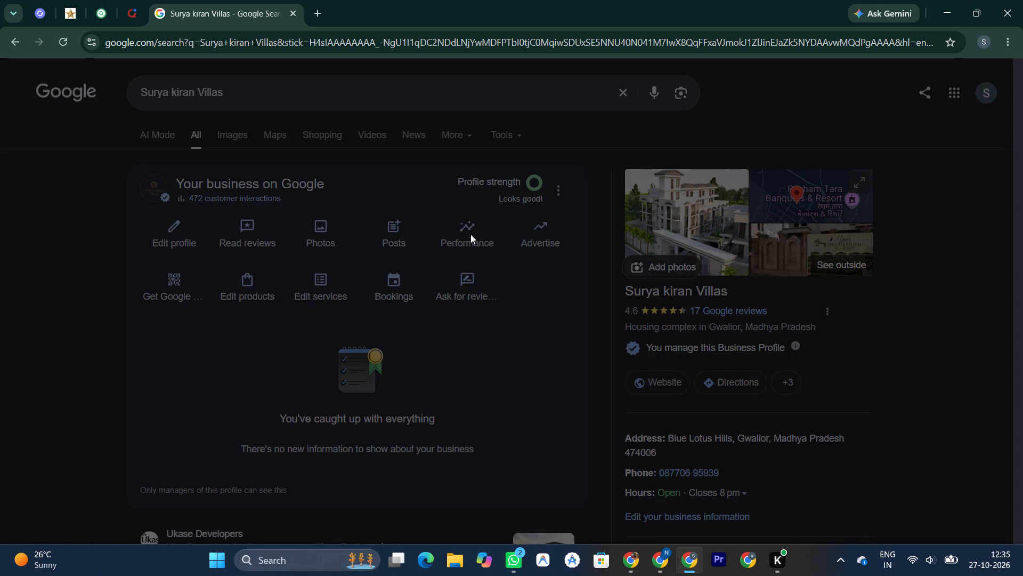
pyautogui.scroll(-4, 638, 307)
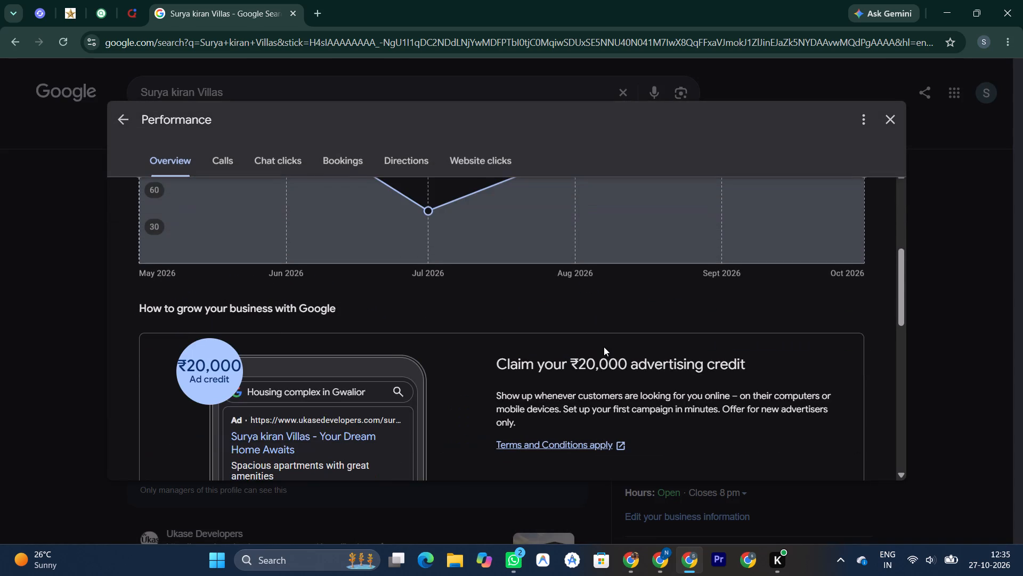
pyautogui.scroll(-7, 572, 361)
pyautogui.scroll(2, 587, 344)
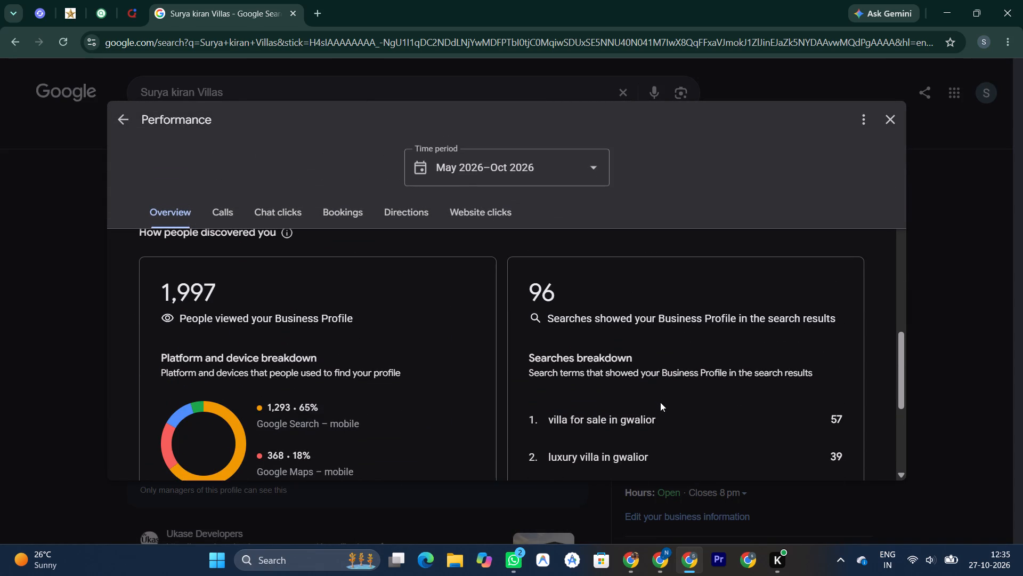
pyautogui.moveTo(657, 410); pyautogui.dragTo(549, 417)
pyautogui.hotkey('ctrl', 'c')
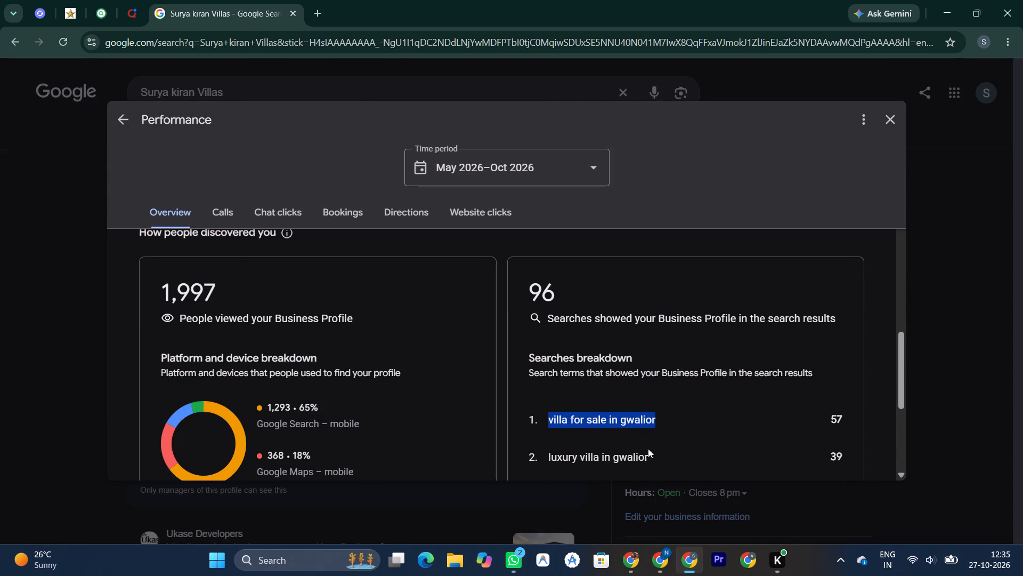
# In File Explorer's Downloads folder, rename the image "Surya Kiran Villas at Golden Hour" as "villa for sale in gwalior (2)".
pyautogui.click(634, 563)
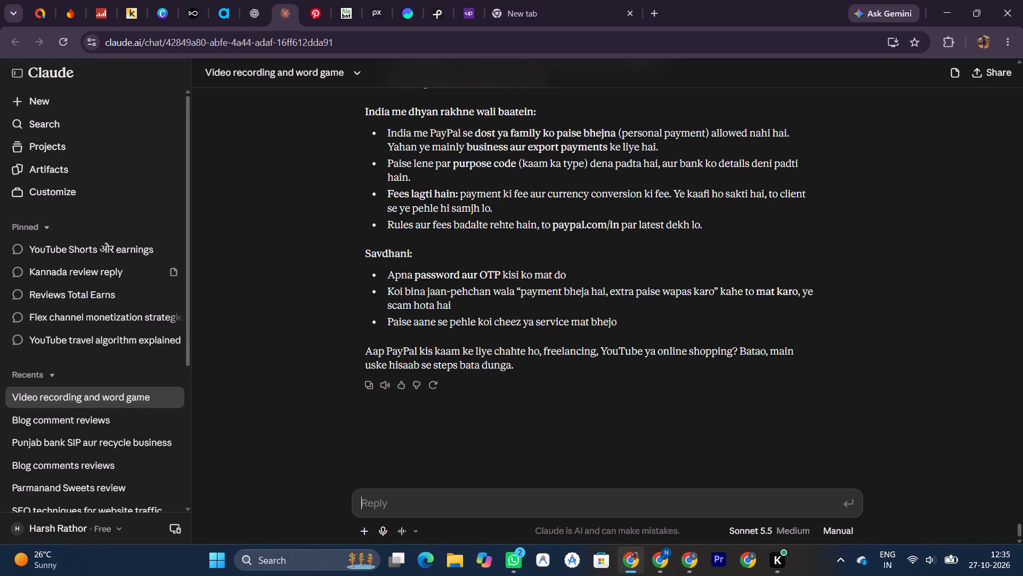
pyautogui.click(452, 559)
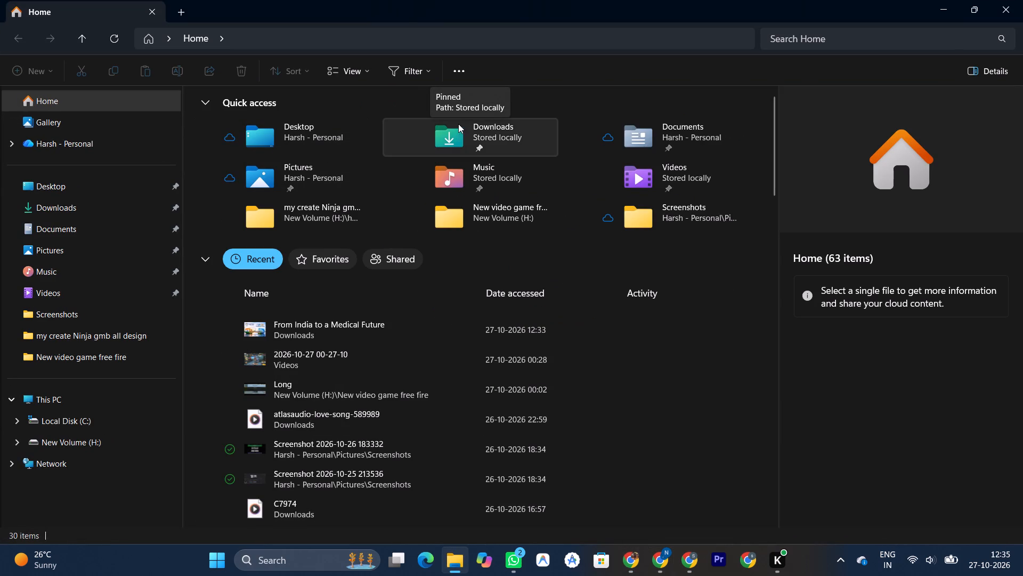
pyautogui.click(459, 138)
pyautogui.doubleClick(456, 149)
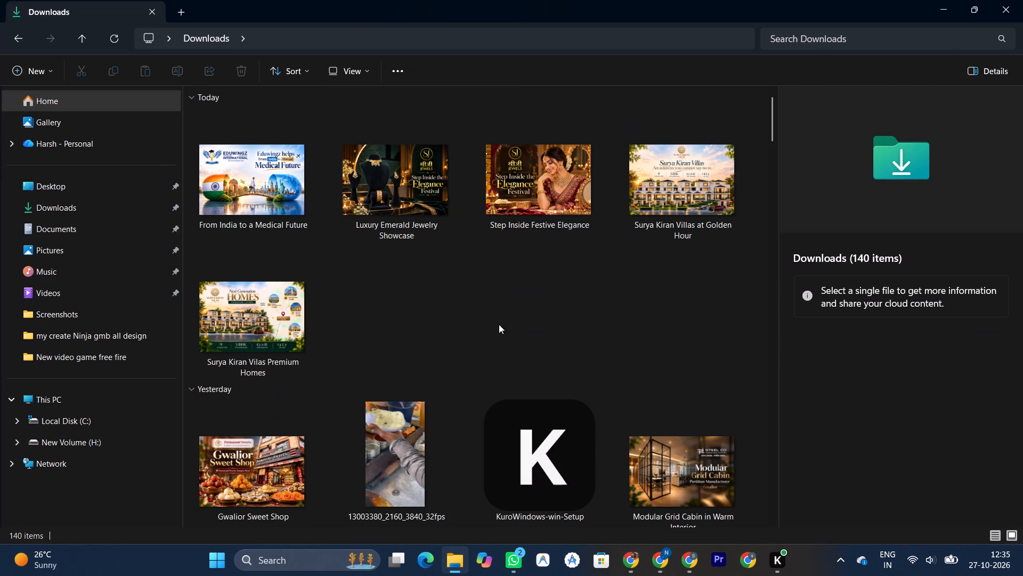
pyautogui.rightClick(280, 187)
pyautogui.click(679, 199)
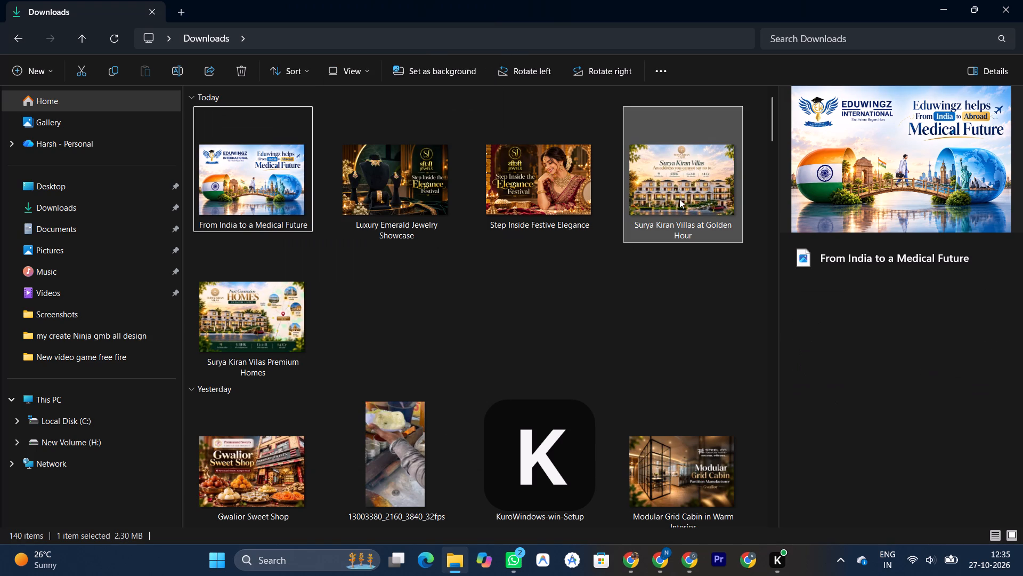
pyautogui.rightClick(679, 199)
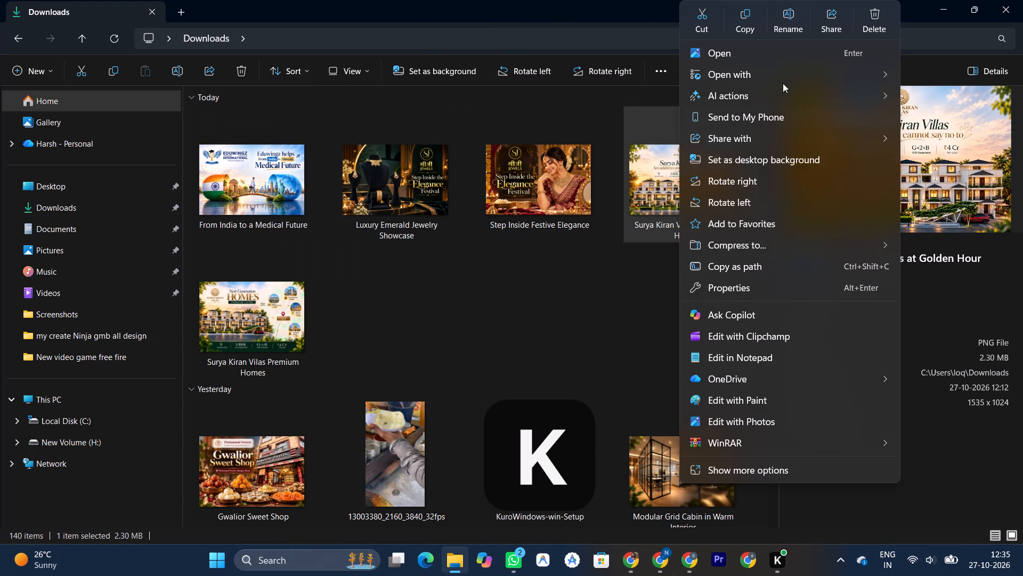
pyautogui.click(786, 28)
pyautogui.hotkey('ctrl', 'v')
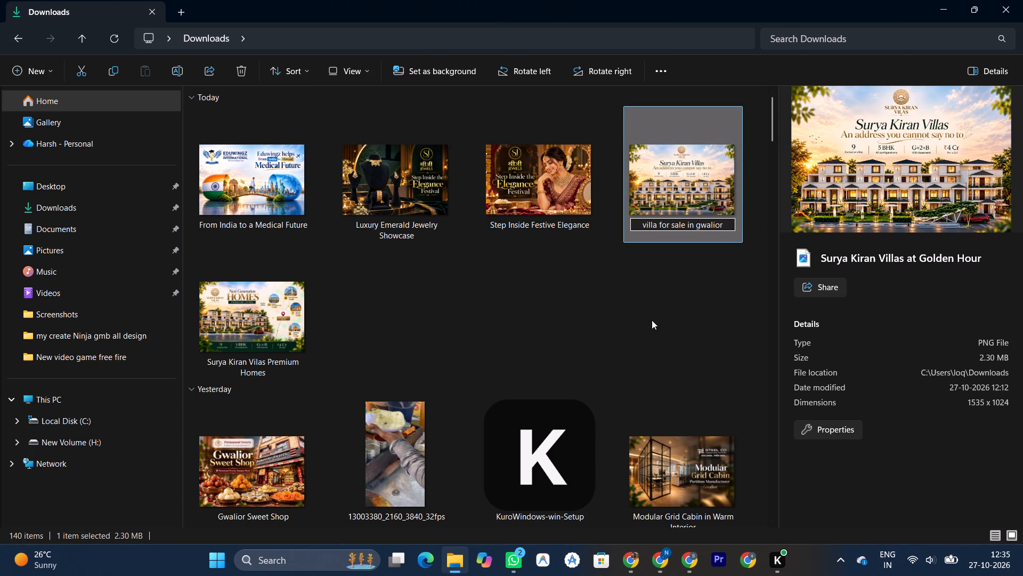
pyautogui.click(652, 320)
pyautogui.click(548, 347)
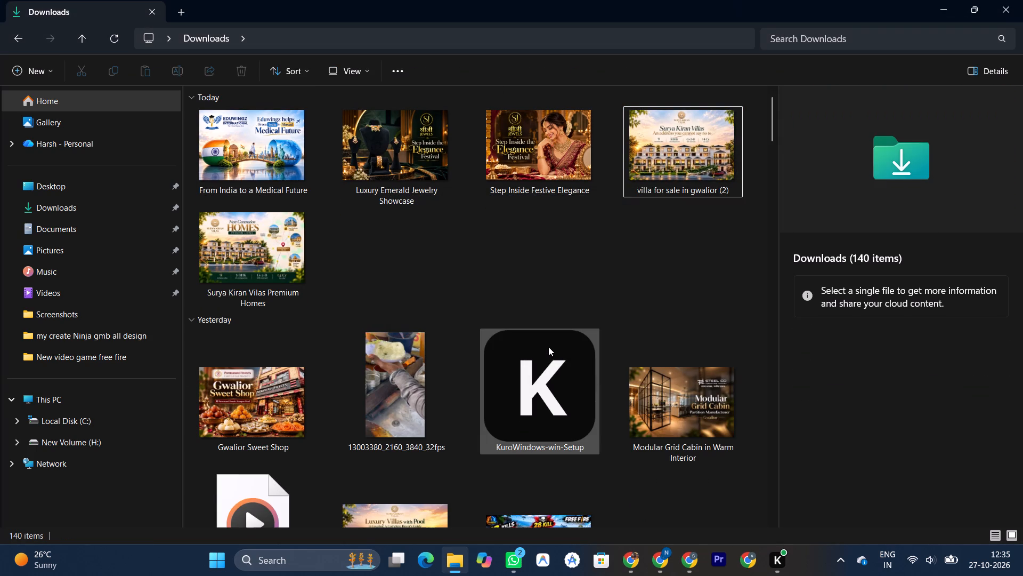
# Rename yesterday's Luxury Villas with Pool image, "villa for sale in gwalior", as "villa for sale in gwalior 1".
pyautogui.scroll(-2, 343, 394)
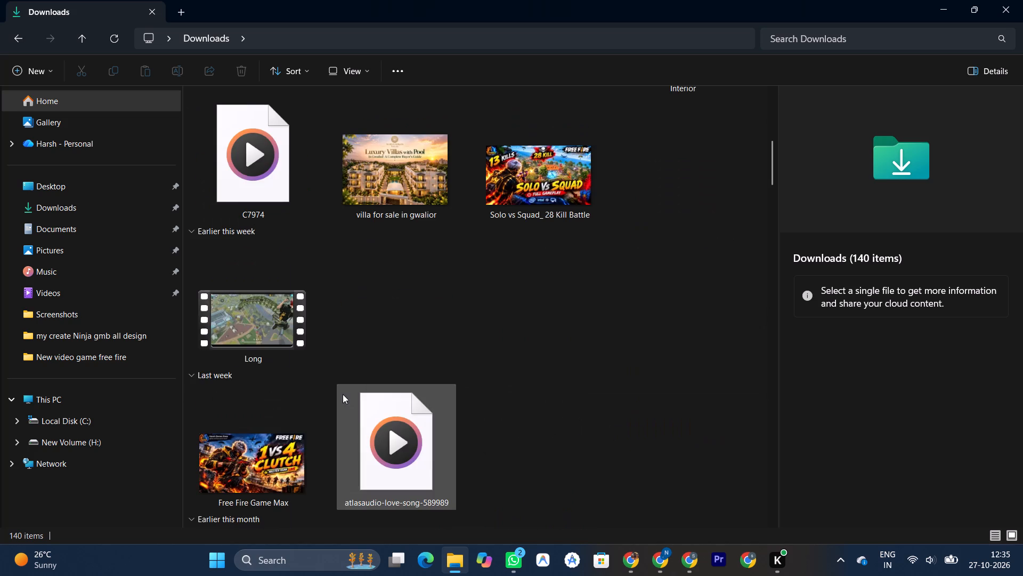
pyautogui.scroll(1, 383, 319)
pyautogui.rightClick(416, 444)
pyautogui.rightClick(416, 444)
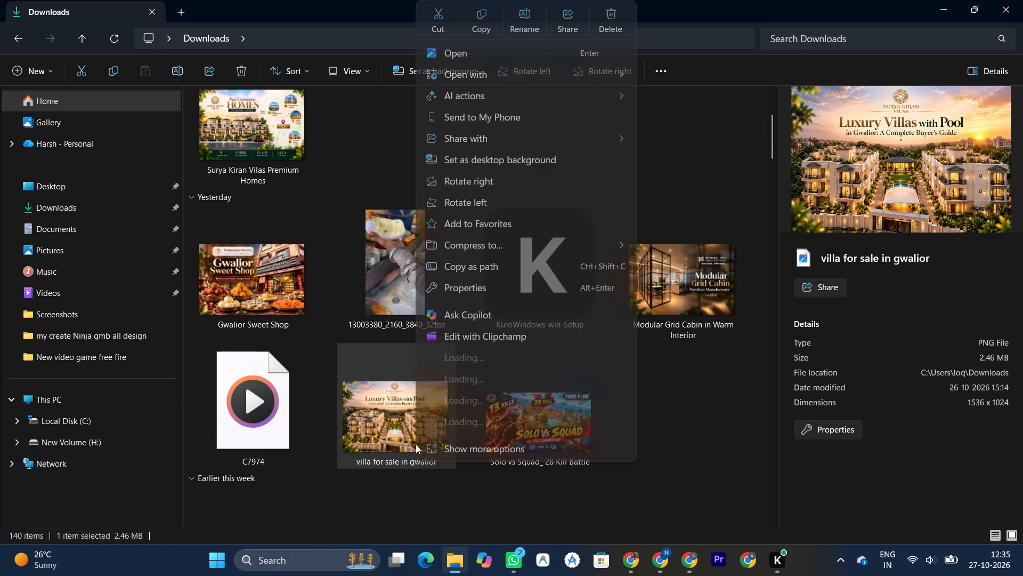
pyautogui.rightClick(373, 426)
pyautogui.rightClick(373, 425)
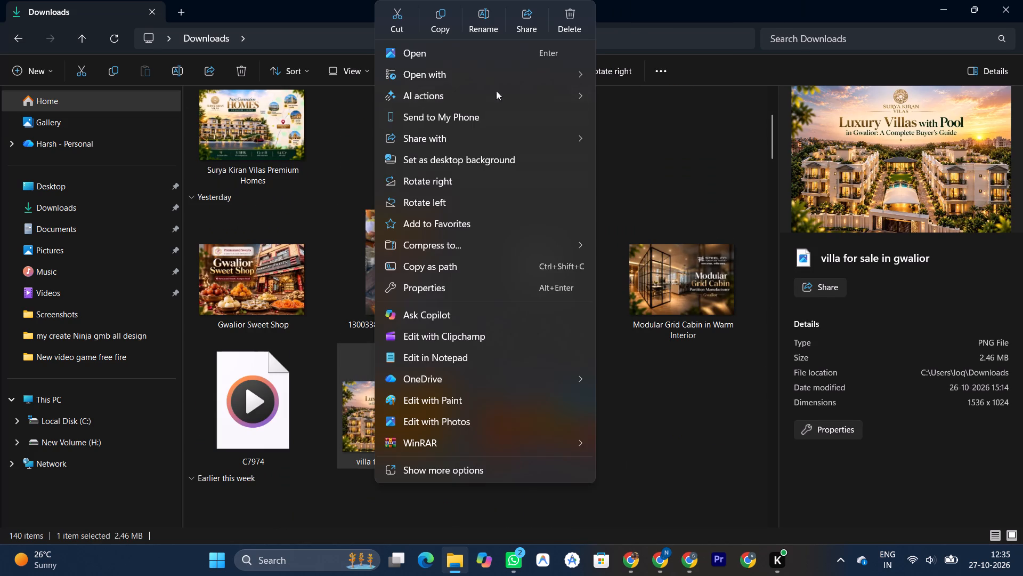
pyautogui.click(484, 32)
pyautogui.click(438, 458)
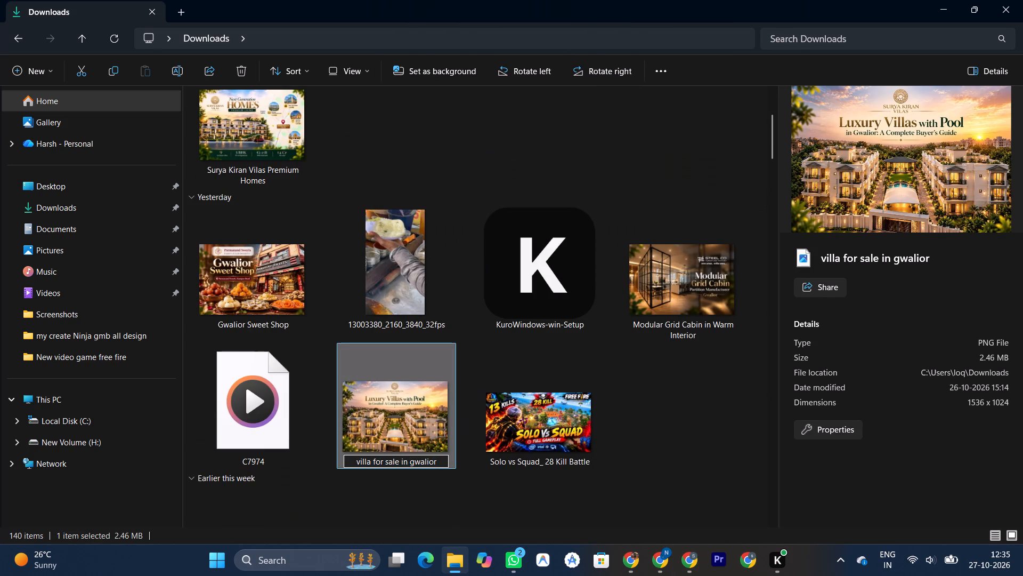
pyautogui.press('space')
pyautogui.press('1')
pyautogui.click(467, 468)
# Remove the (2) suffix from today's Surya Kiran Villas image, naming it "villa for sale in gwalior".
pyautogui.scroll(7, 471, 424)
pyautogui.rightClick(646, 166)
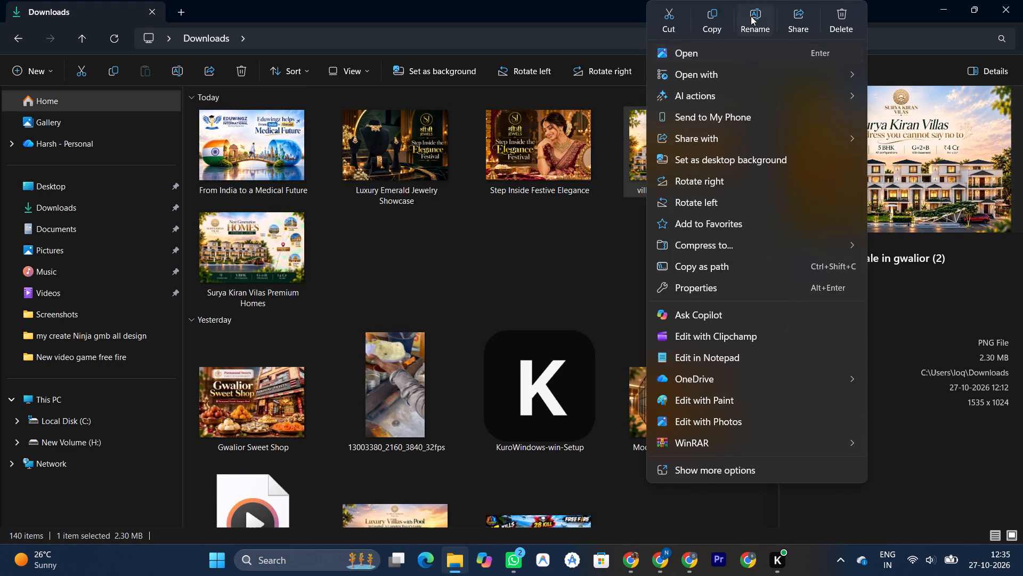
pyautogui.click(751, 16)
pyautogui.click(730, 186)
pyautogui.press('BackSpace')
pyautogui.press('BackSpace')
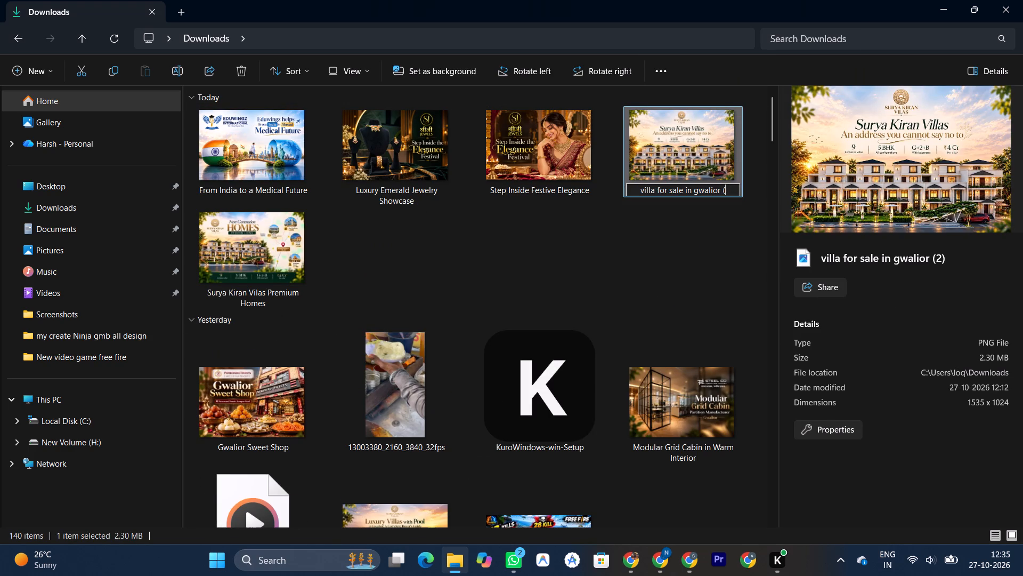
pyautogui.press('BackSpace')
pyautogui.click(676, 259)
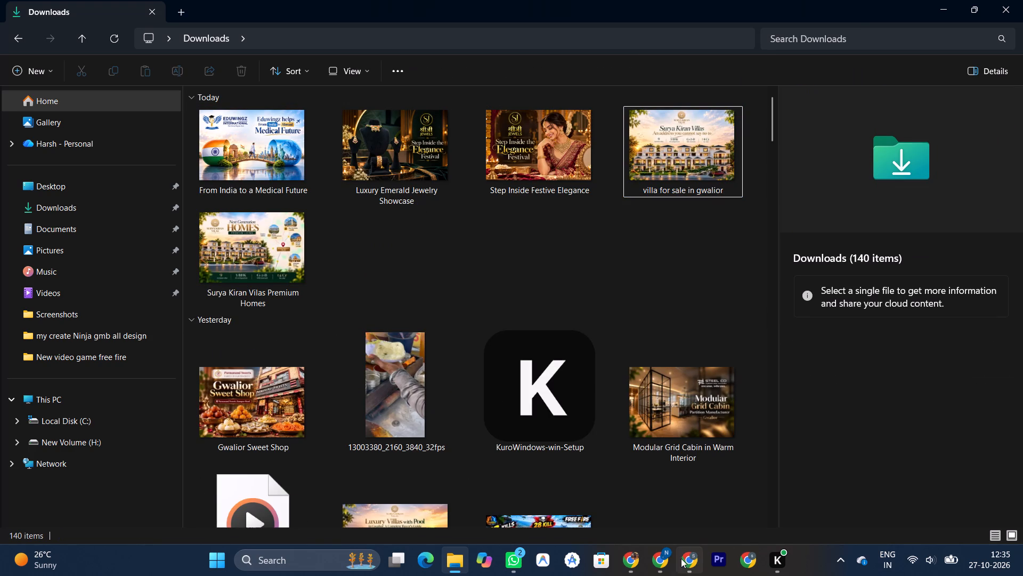
# Start a new update post on the Surya kiran Villas Business Profile in the Chrome search window.
pyautogui.click(694, 555)
pyautogui.click(902, 119)
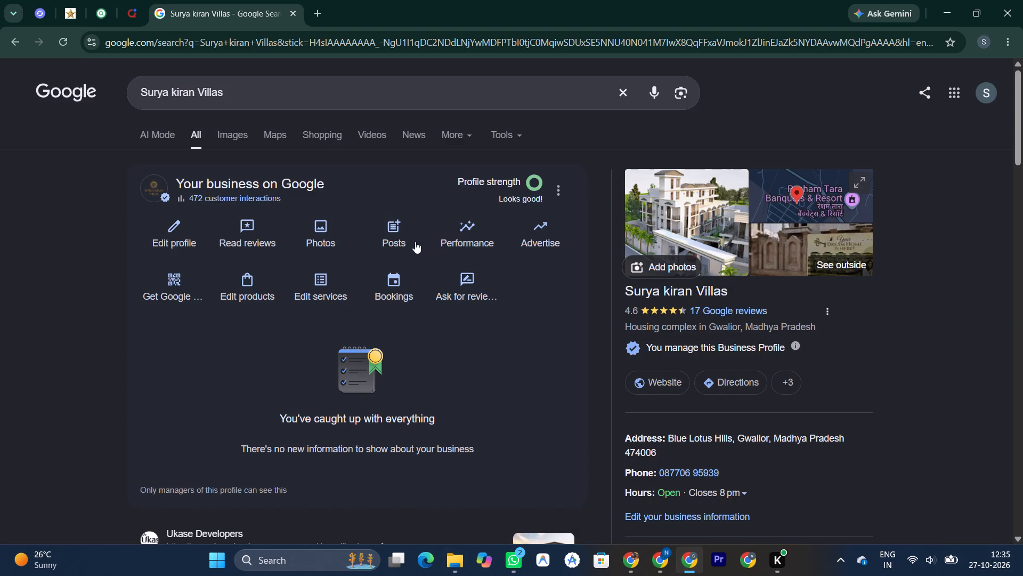
pyautogui.click(399, 233)
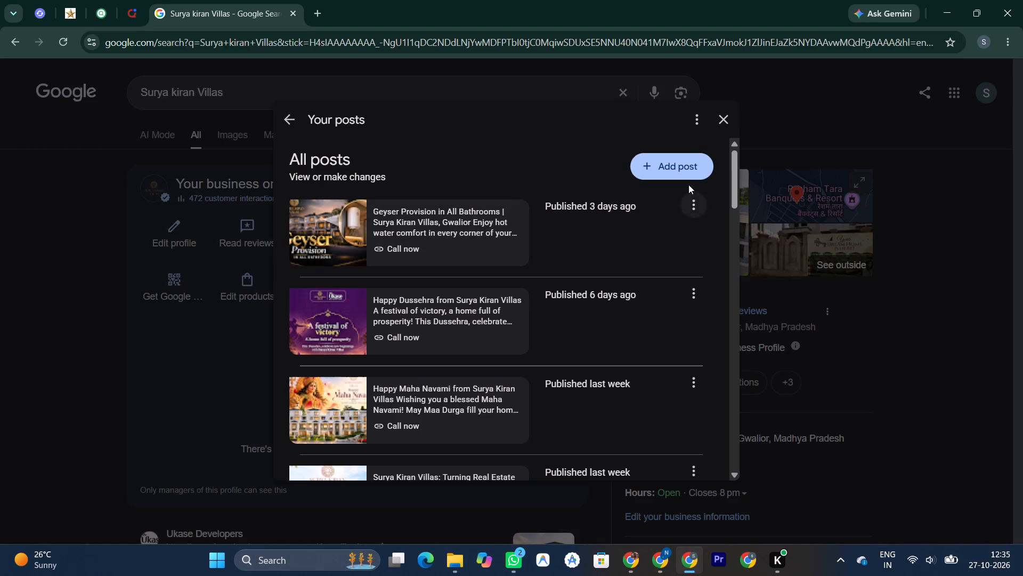
pyautogui.click(689, 172)
pyautogui.click(381, 235)
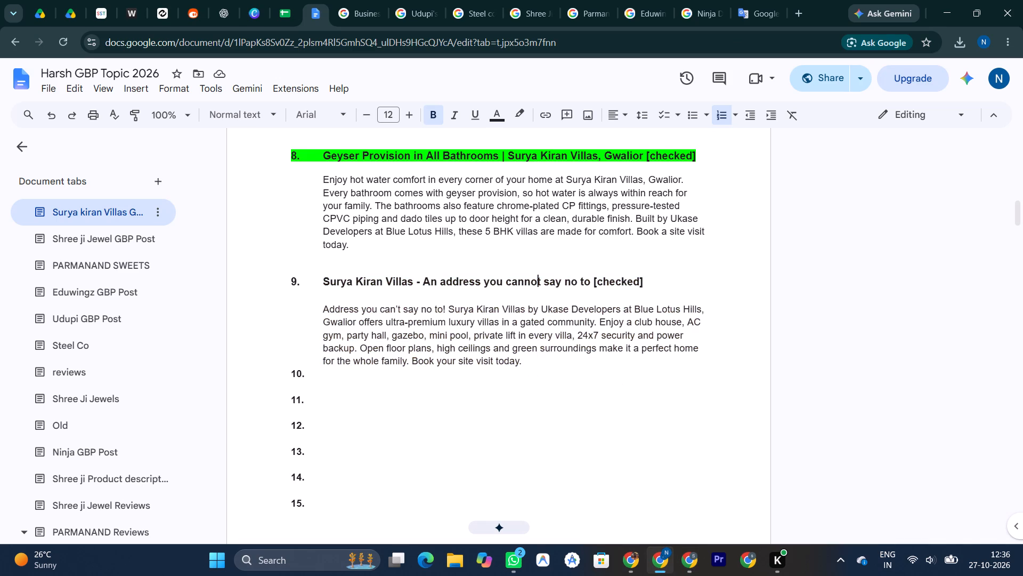
pyautogui.moveTo(592, 282); pyautogui.dragTo(325, 278)
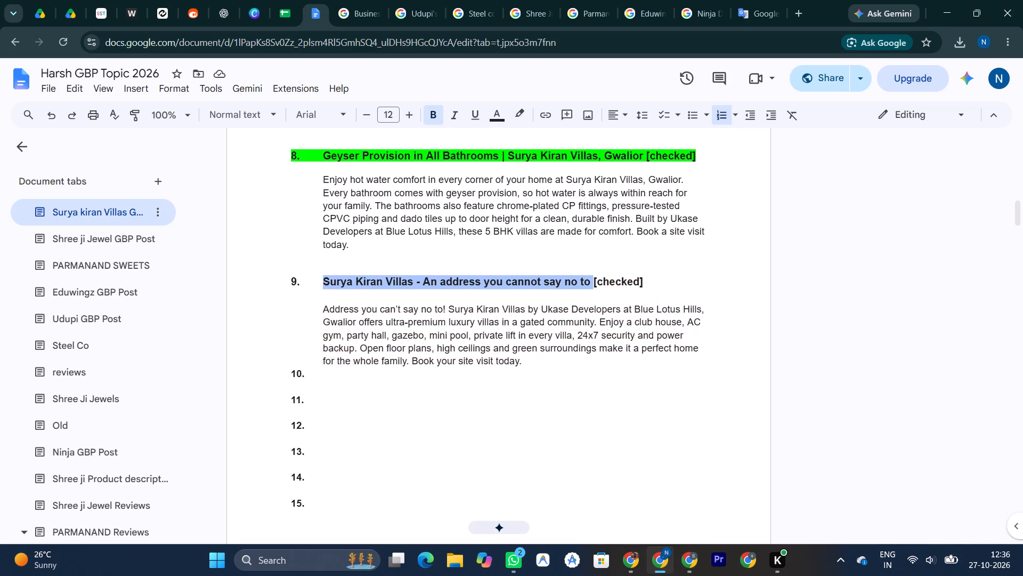
pyautogui.hotkey('ctrl', 'c')
# Highlight item 9's whole heading, including [checked], in the same green as item 8's heading.
pyautogui.click(655, 283)
pyautogui.moveTo(655, 283); pyautogui.dragTo(533, 279)
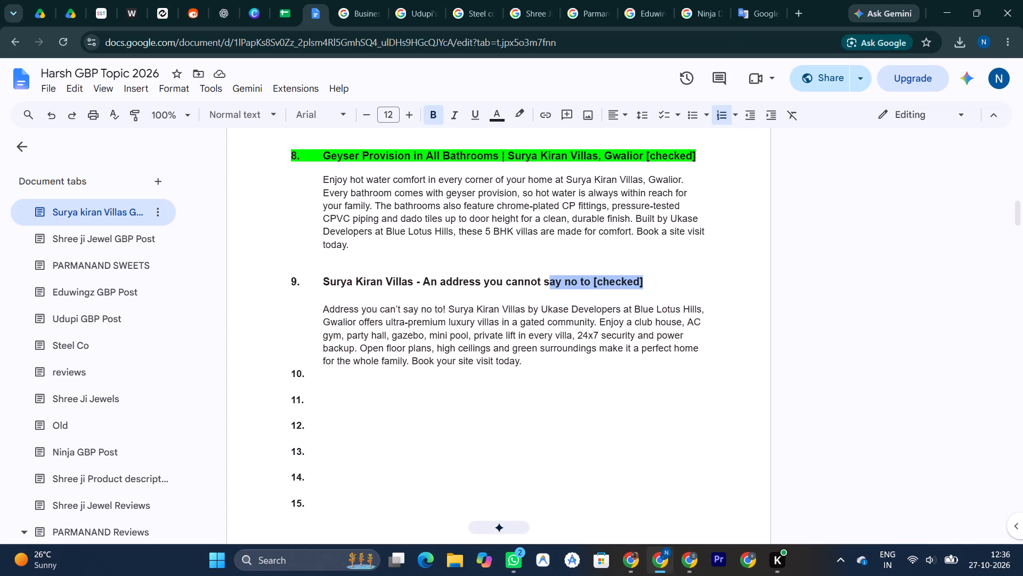
pyautogui.moveTo(533, 279); pyautogui.dragTo(301, 282)
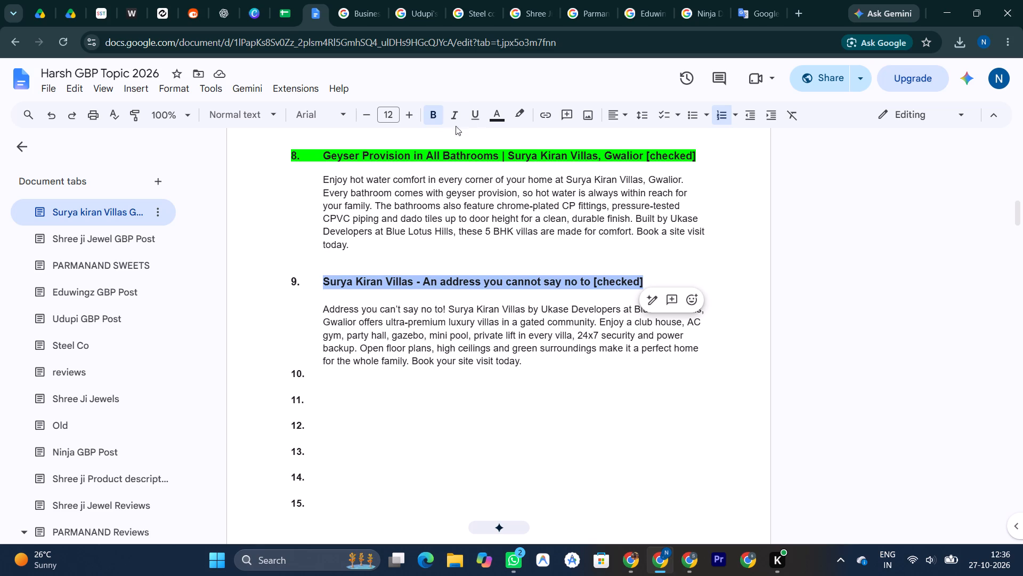
pyautogui.click(509, 110)
pyautogui.click(585, 180)
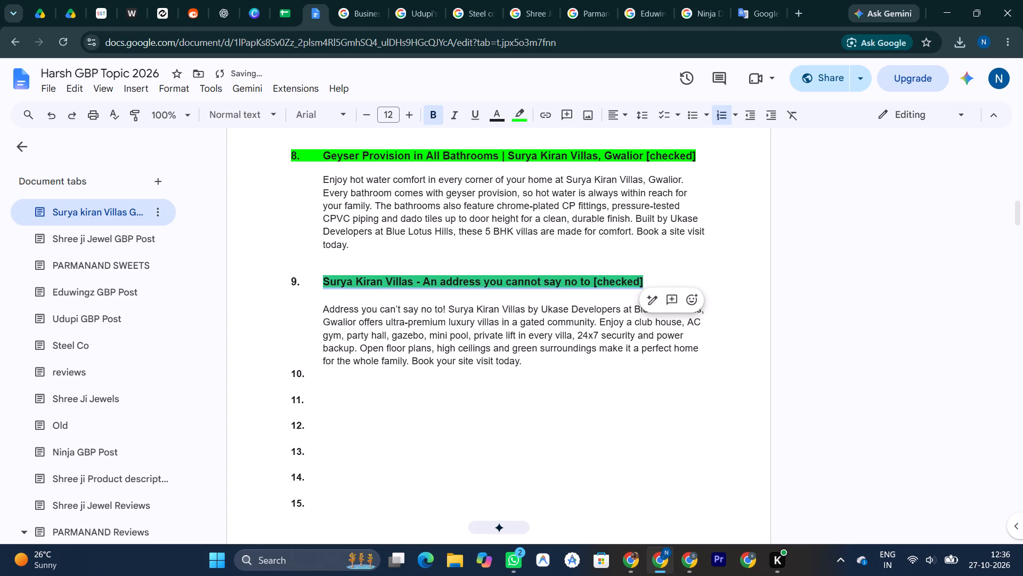
# Paste the copied title into the 27 October topic cell on the post calendar spreadsheet's Surya kiran Villas sheet.
pyautogui.click(274, 0)
pyautogui.scroll(3, 269, 372)
pyautogui.scroll(-1, 269, 372)
pyautogui.scroll(8, 269, 372)
pyautogui.click(842, 532)
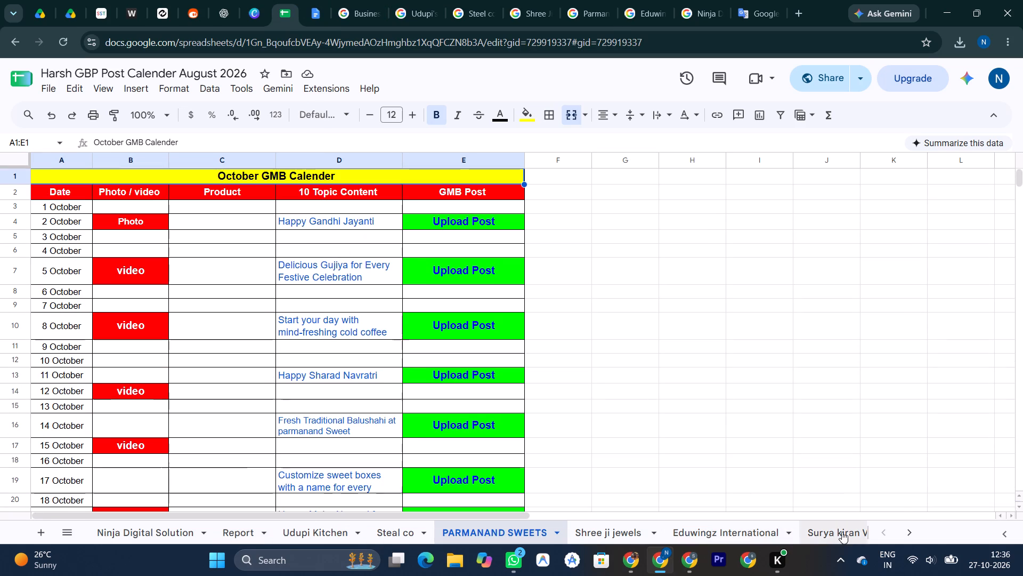
pyautogui.scroll(-4, 428, 334)
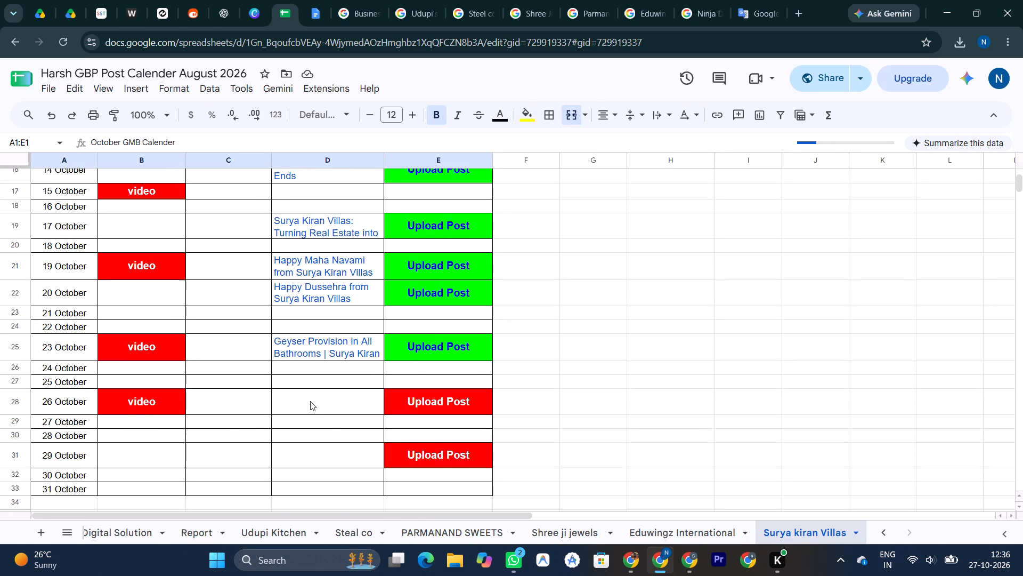
pyautogui.click(335, 428)
pyautogui.hotkey('ctrl', 'v')
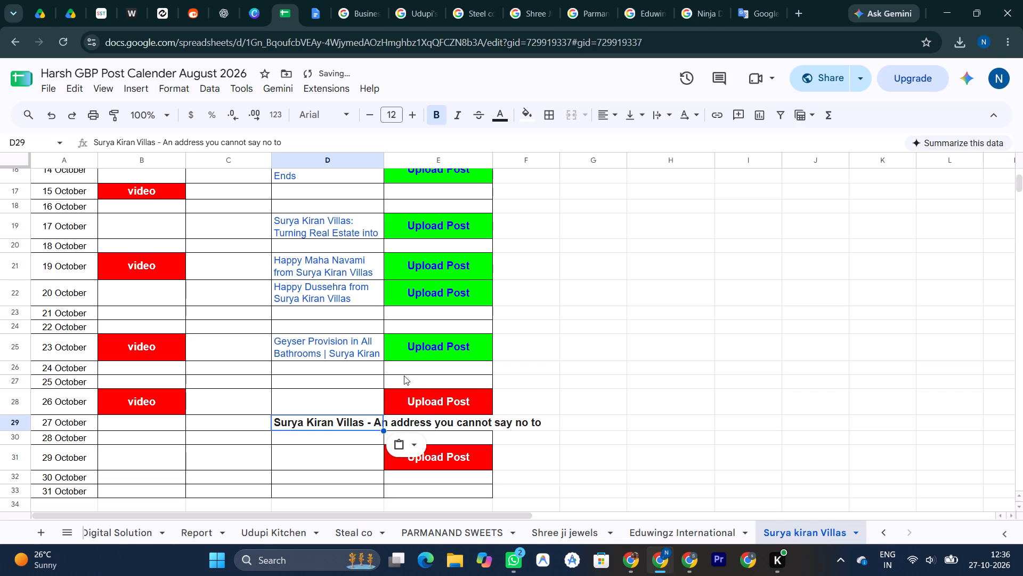
# Format the 27 October topic as non-bold blue text at size 11 with text wrapping.
pyautogui.click(508, 116)
pyautogui.click(592, 246)
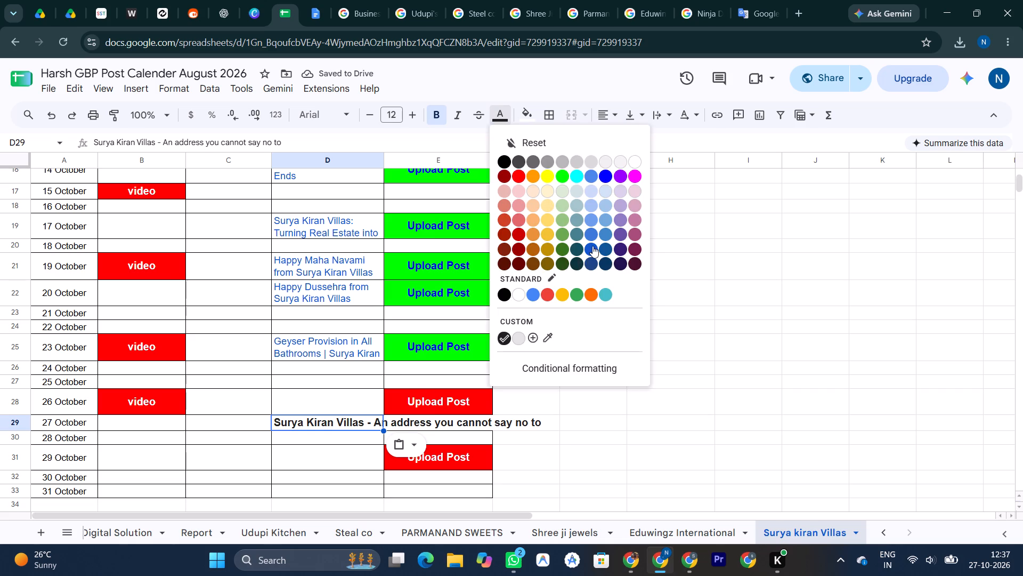
pyautogui.click(435, 111)
pyautogui.click(376, 117)
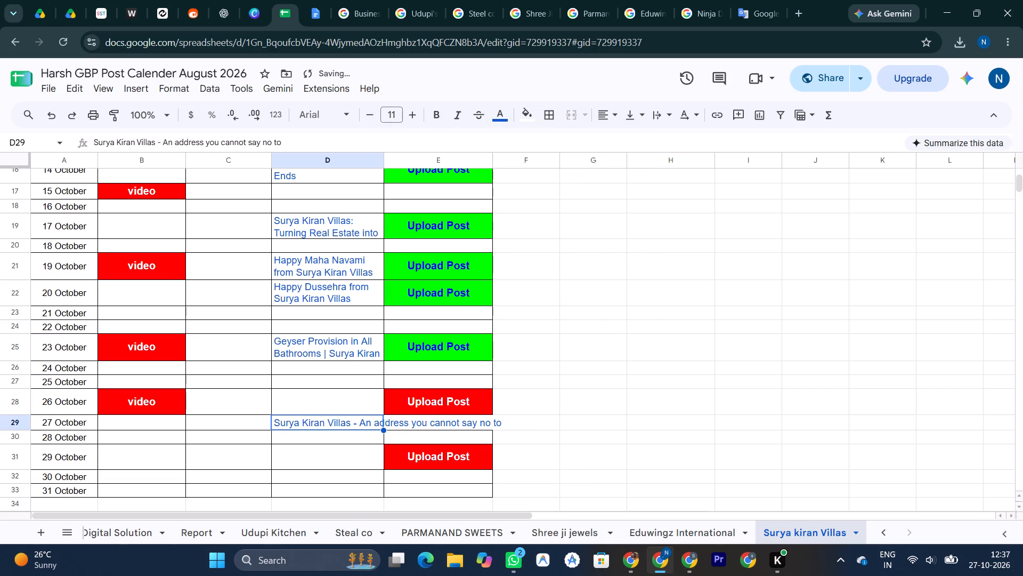
pyautogui.click(663, 115)
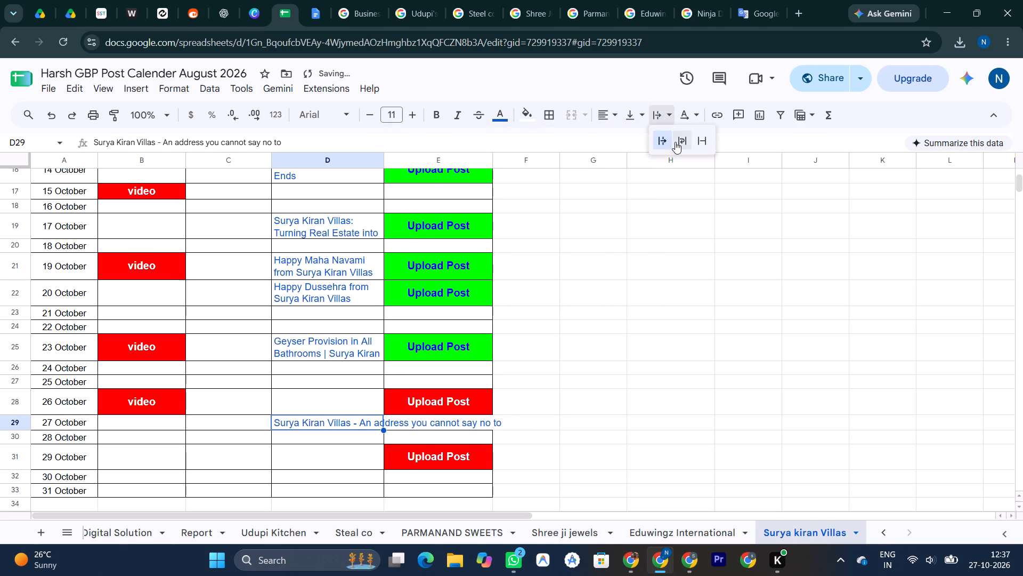
pyautogui.click(675, 142)
# Move the red Upload Post cell from 26 October to 27 October.
pyautogui.click(421, 403)
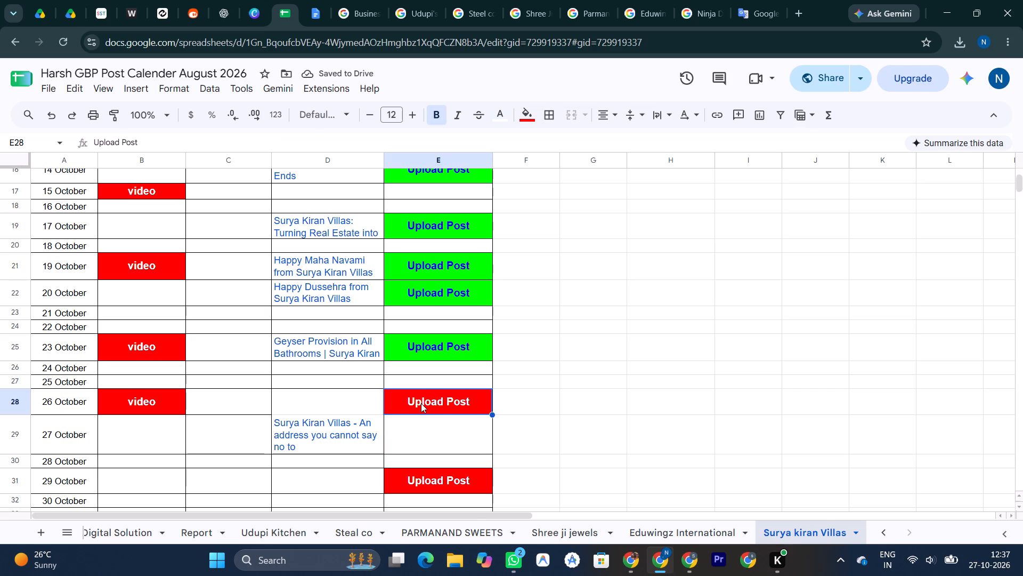
pyautogui.hotkey('ctrl', 'x')
pyautogui.click(433, 424)
pyautogui.hotkey('ctrl', 'v')
# Apply all borders to the empty topic and GMB Post cells of 26 October.
pyautogui.moveTo(318, 397); pyautogui.dragTo(414, 398)
pyautogui.click(555, 110)
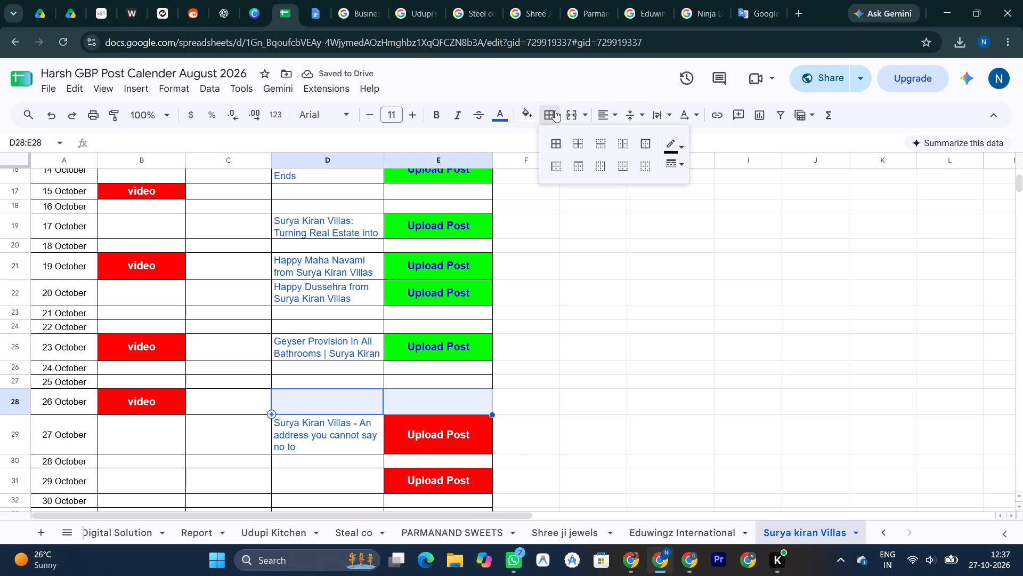
pyautogui.click(555, 137)
pyautogui.click(555, 402)
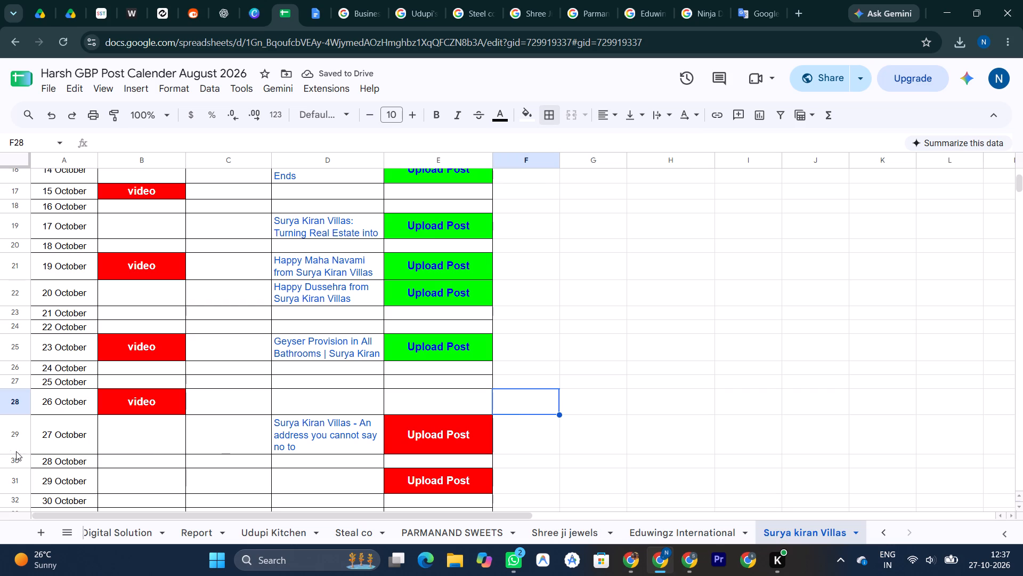
# Reduce the 27 October row's height to fit two lines of text.
pyautogui.moveTo(14, 455); pyautogui.dragTo(11, 444)
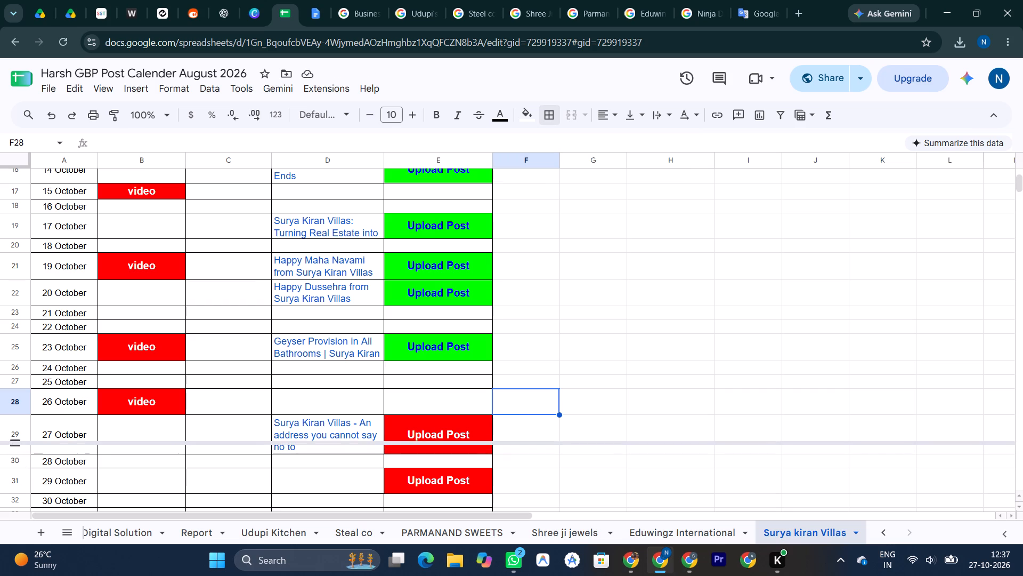
pyautogui.moveTo(11, 444); pyautogui.dragTo(10, 442)
pyautogui.click(737, 319)
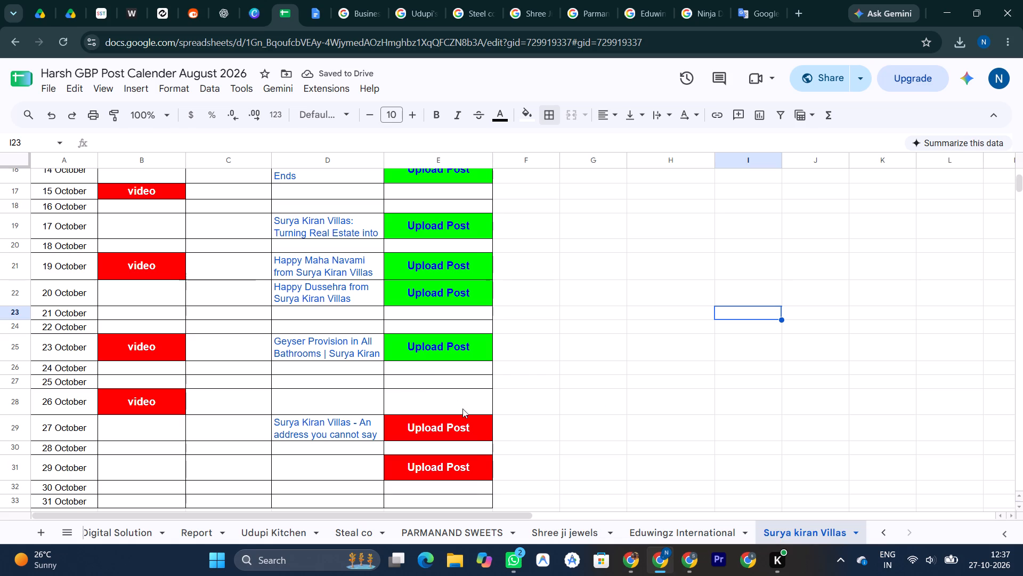
# Copy the green Upload Post cell of 23 October onto 27 October's GMB Post cell.
pyautogui.click(463, 429)
pyautogui.click(477, 342)
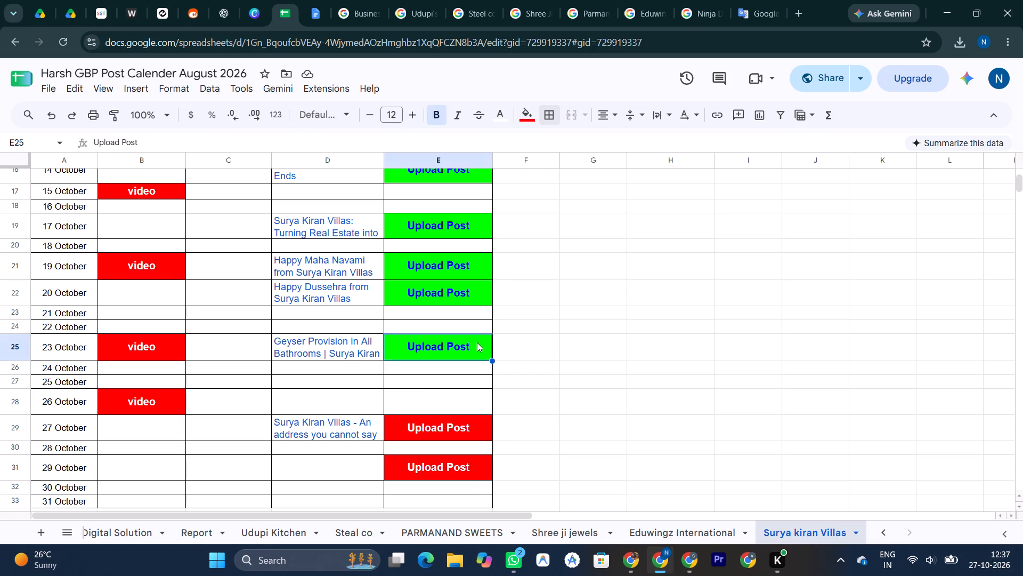
pyautogui.hotkey('ctrl', 'c')
pyautogui.click(446, 425)
pyautogui.hotkey('ctrl', 'v')
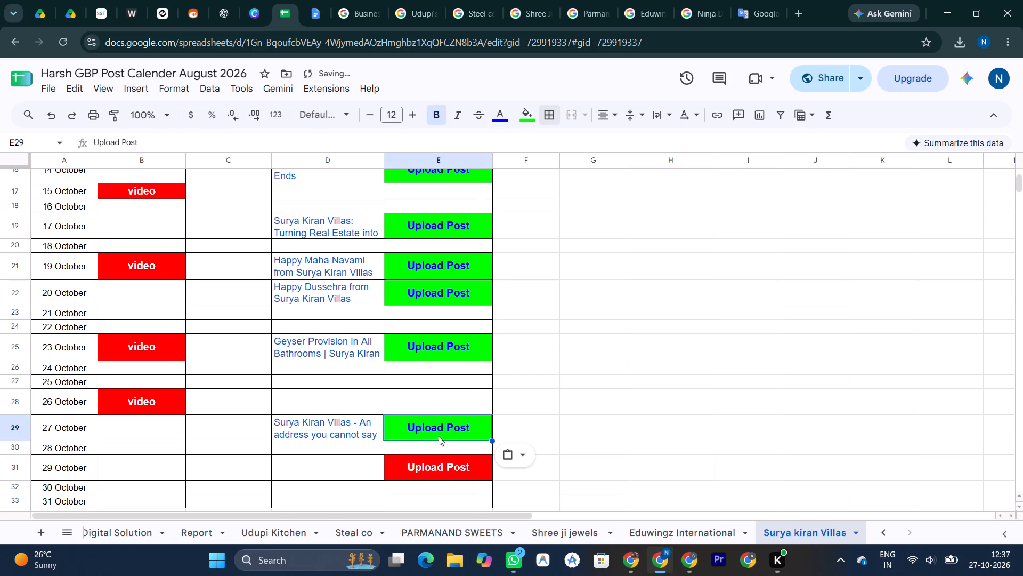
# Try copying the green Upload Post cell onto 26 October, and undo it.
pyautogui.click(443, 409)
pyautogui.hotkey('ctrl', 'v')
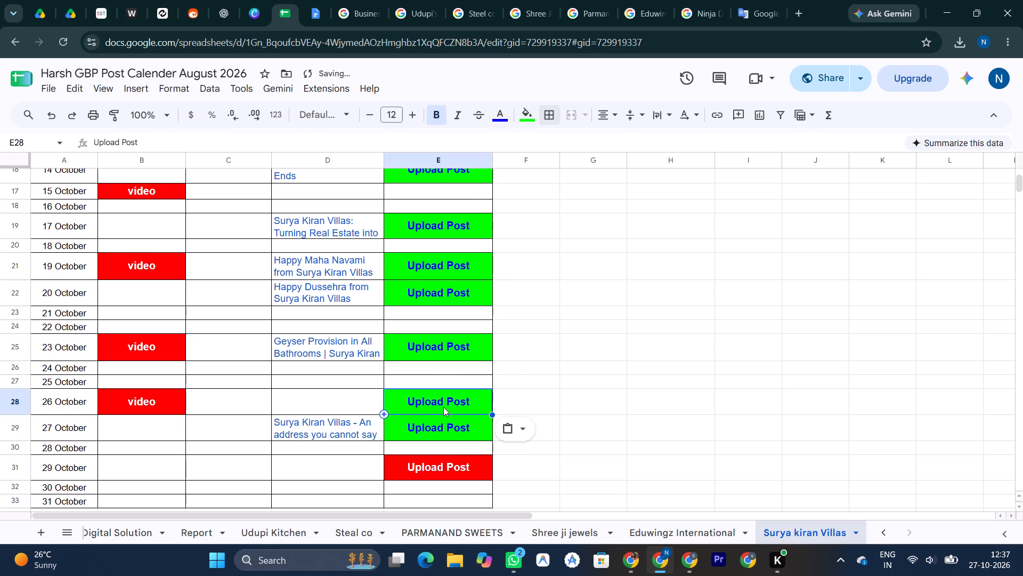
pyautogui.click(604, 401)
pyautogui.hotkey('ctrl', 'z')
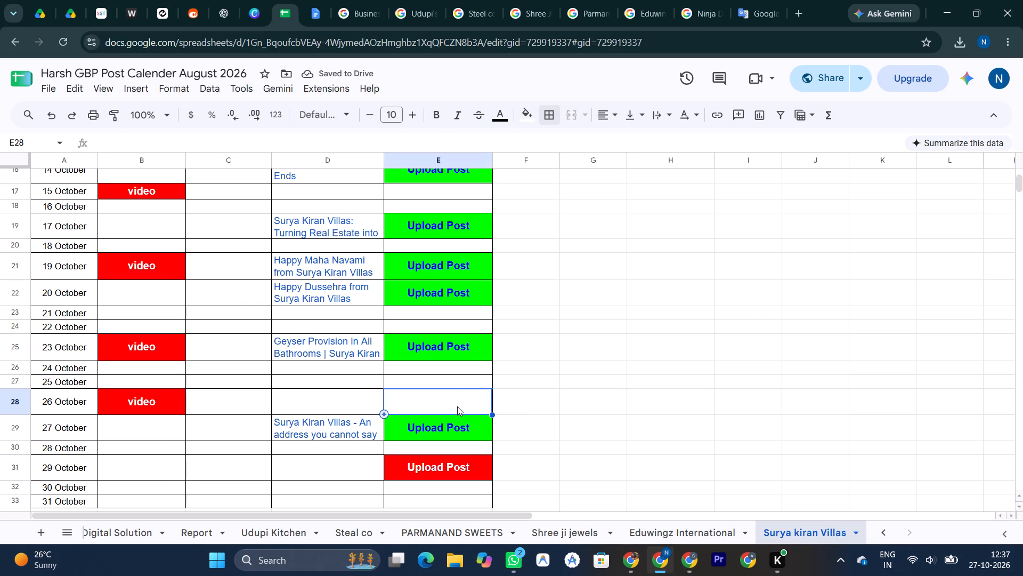
# Paste the green Upload Post cell into 26 October's GMB Post cell and shorten its text to "Post".
pyautogui.hotkey('ctrl', 'v')
pyautogui.doubleClick(457, 406)
pyautogui.click(447, 398)
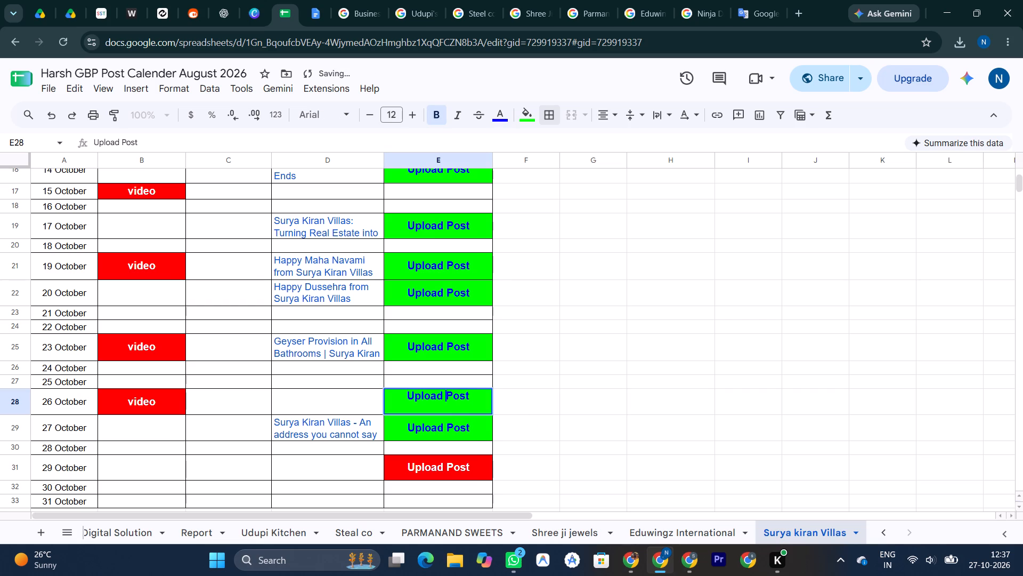
pyautogui.press('BackSpace')
pyautogui.press('BackSpace')
pyautogui.press('BackSpace')
pyautogui.press('BackSpace')
pyautogui.press('BackSpace')
pyautogui.press('BackSpace')
pyautogui.press('BackSpace')
pyautogui.press('BackSpace')
pyautogui.press('BackSpace')
pyautogui.press('BackSpace')
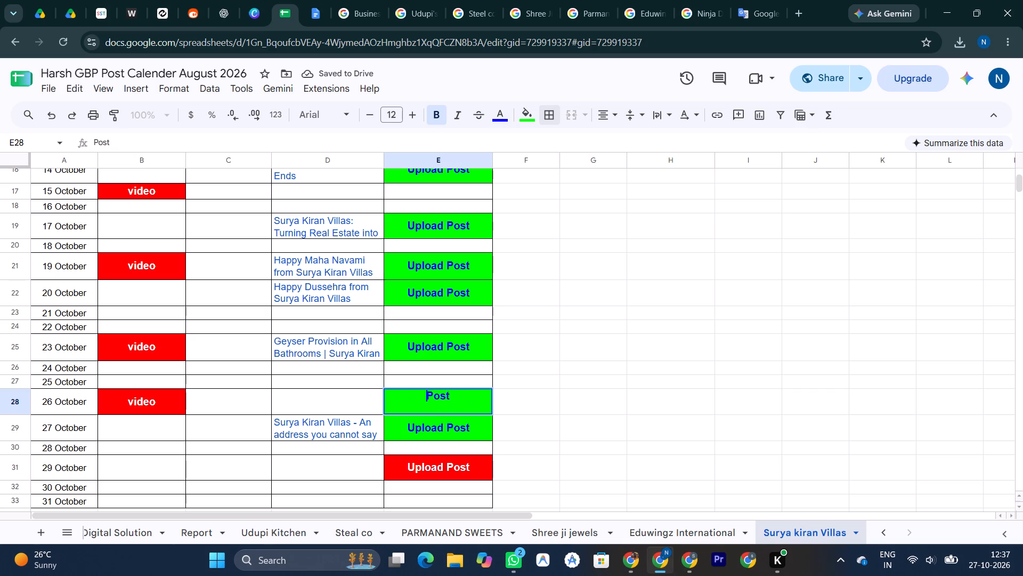
pyautogui.click(642, 339)
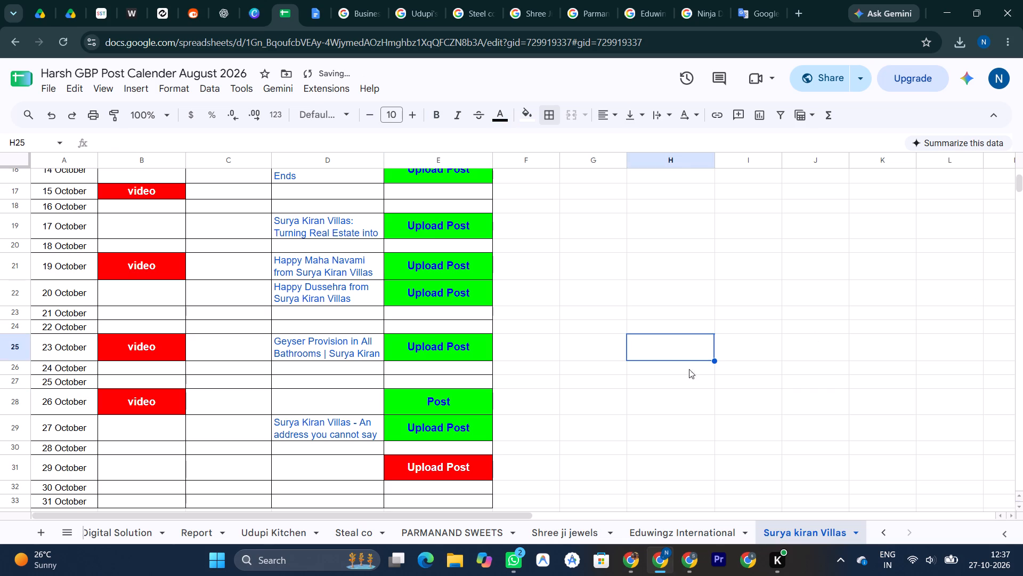
# Delete 29 October's Upload Post text and set the cell's fill to white.
pyautogui.scroll(-1, 603, 406)
pyautogui.click(477, 394)
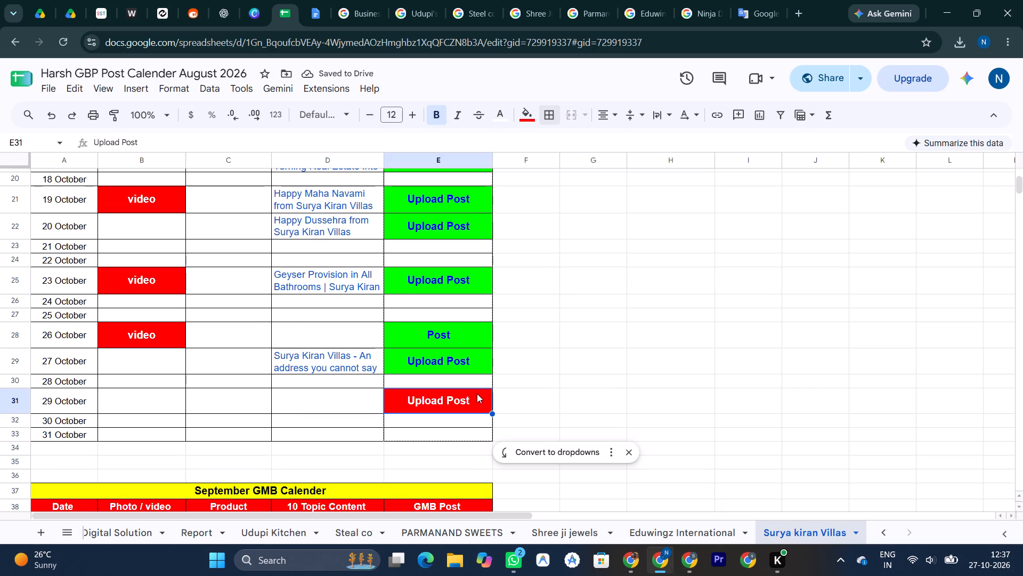
pyautogui.press('Delete')
pyautogui.click(529, 125)
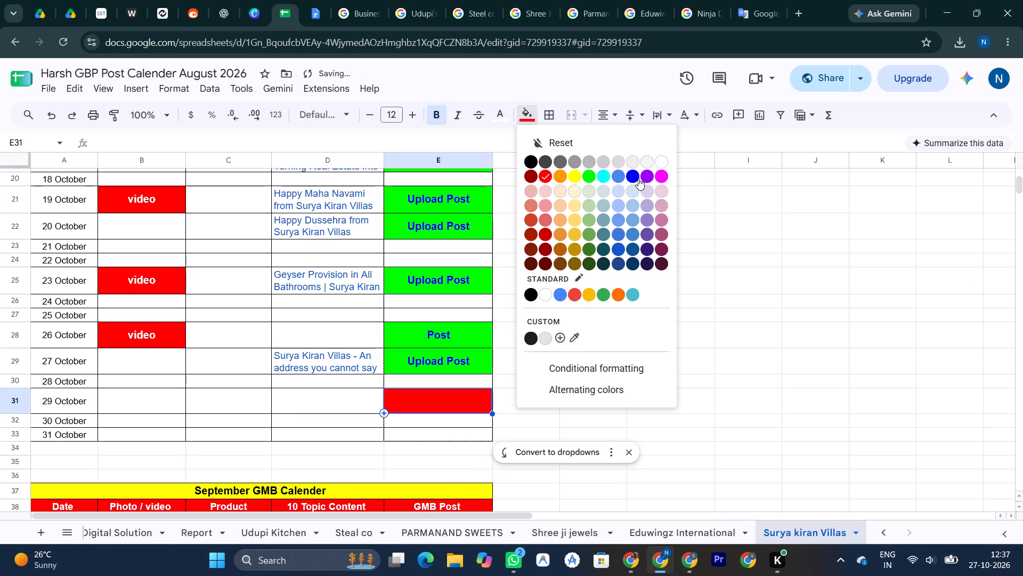
pyautogui.click(657, 163)
pyautogui.scroll(5, 556, 367)
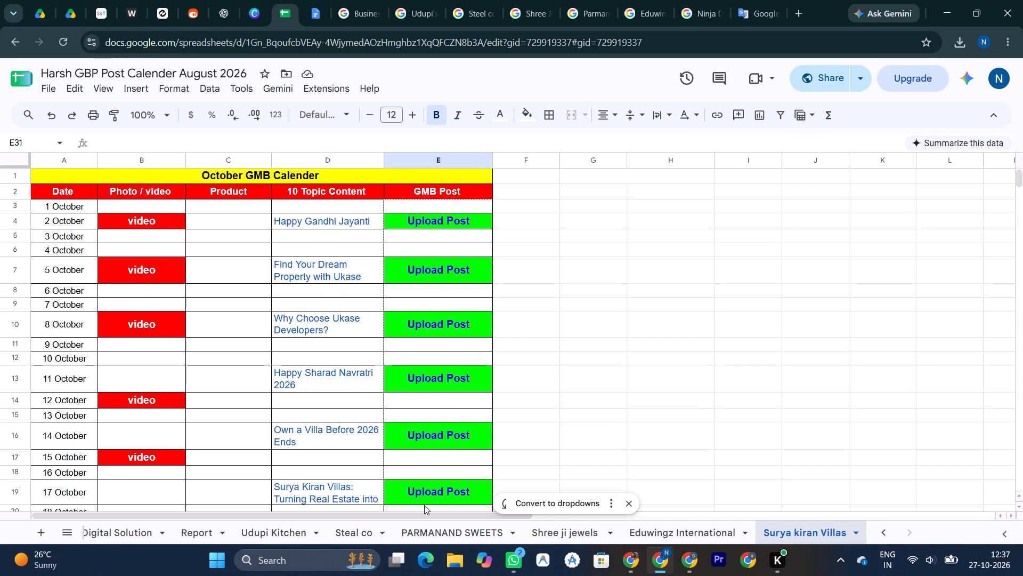
pyautogui.click(420, 491)
pyautogui.scroll(-4, 551, 332)
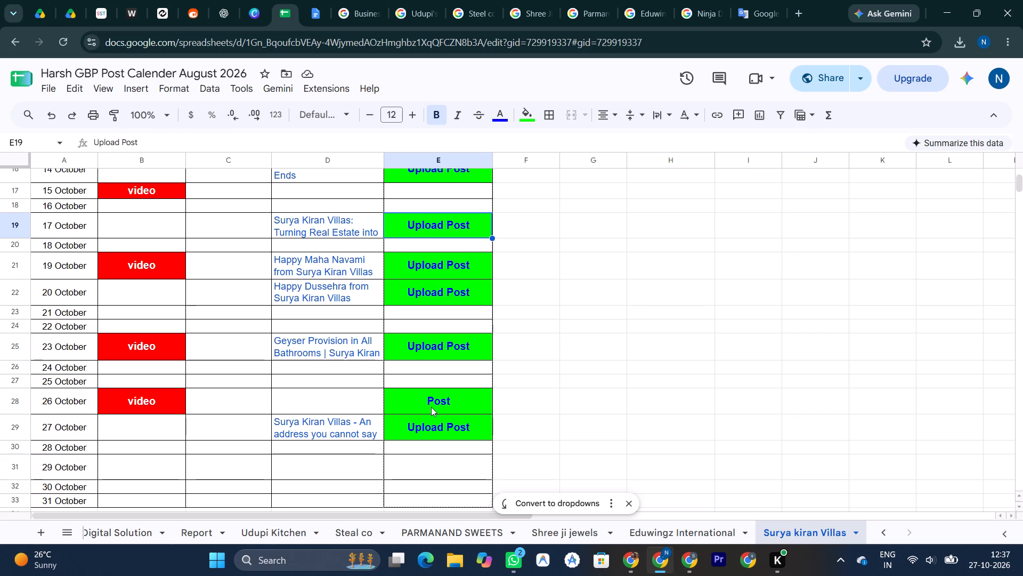
pyautogui.click(614, 365)
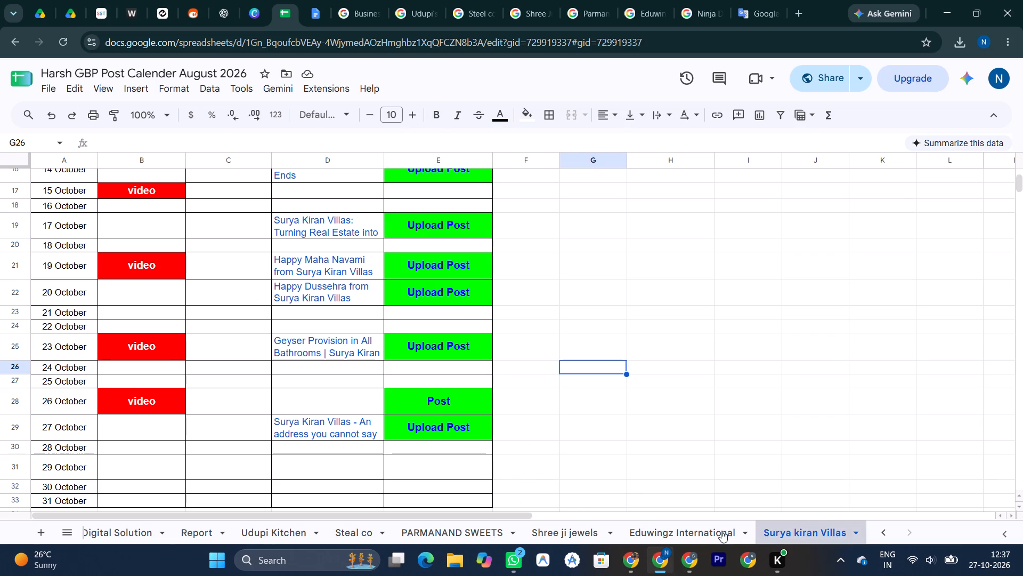
# On the Eduwingz International sheet, copy 23 October's green Upload Post cell onto 26 October and shorten its text to "Post".
pyautogui.click(690, 536)
pyautogui.scroll(-3, 545, 389)
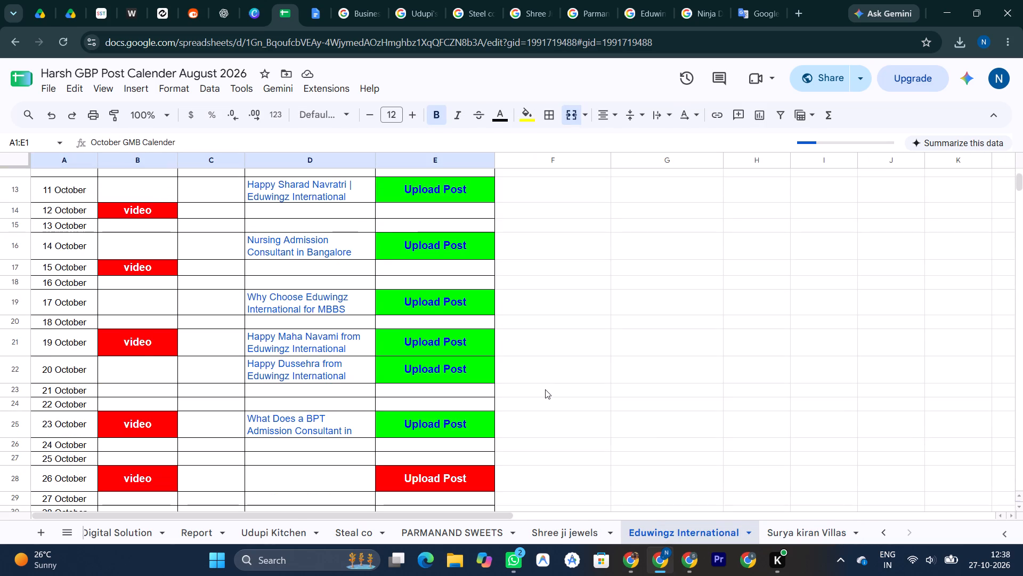
pyautogui.scroll(-2, 545, 389)
pyautogui.click(428, 295)
pyautogui.hotkey('ctrl', 'c')
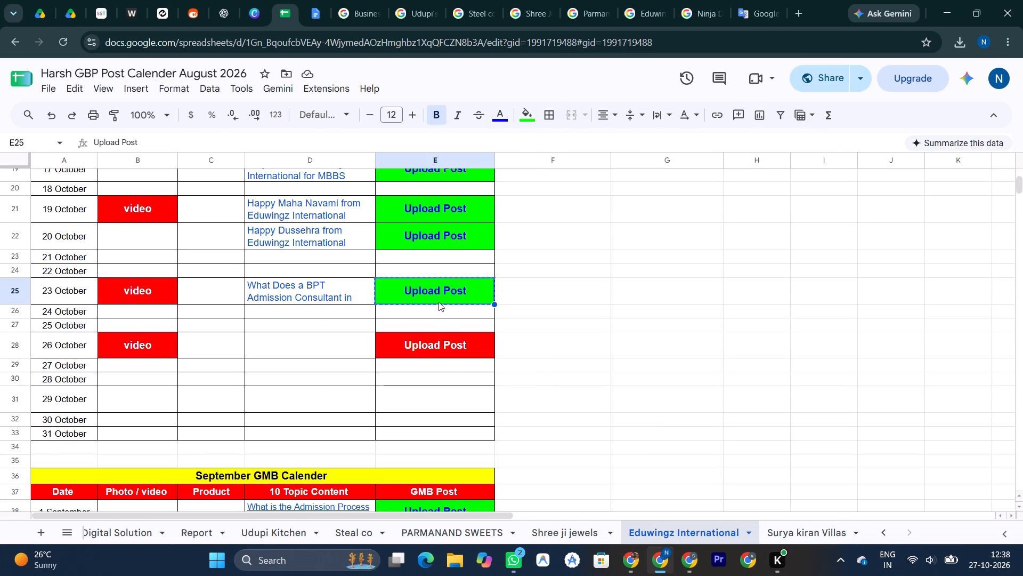
pyautogui.click(440, 343)
pyautogui.hotkey('ctrl', 'v')
pyautogui.doubleClick(440, 343)
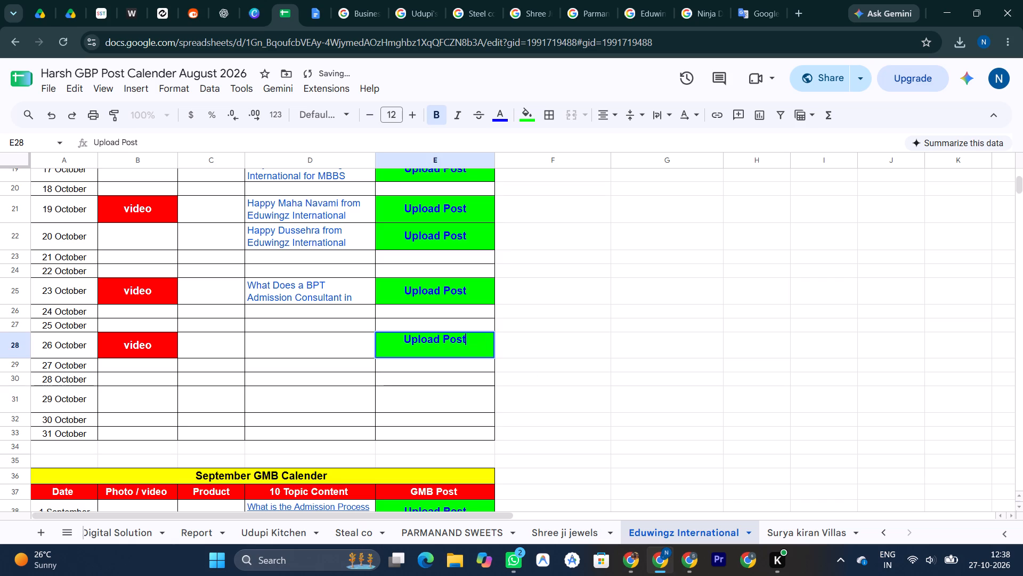
pyautogui.click(440, 343)
pyautogui.press('BackSpace')
pyautogui.press('BackSpace')
pyautogui.press('BackSpace')
pyautogui.press('BackSpace')
pyautogui.press('BackSpace')
pyautogui.press('BackSpace')
pyautogui.press('BackSpace')
pyautogui.press('BackSpace')
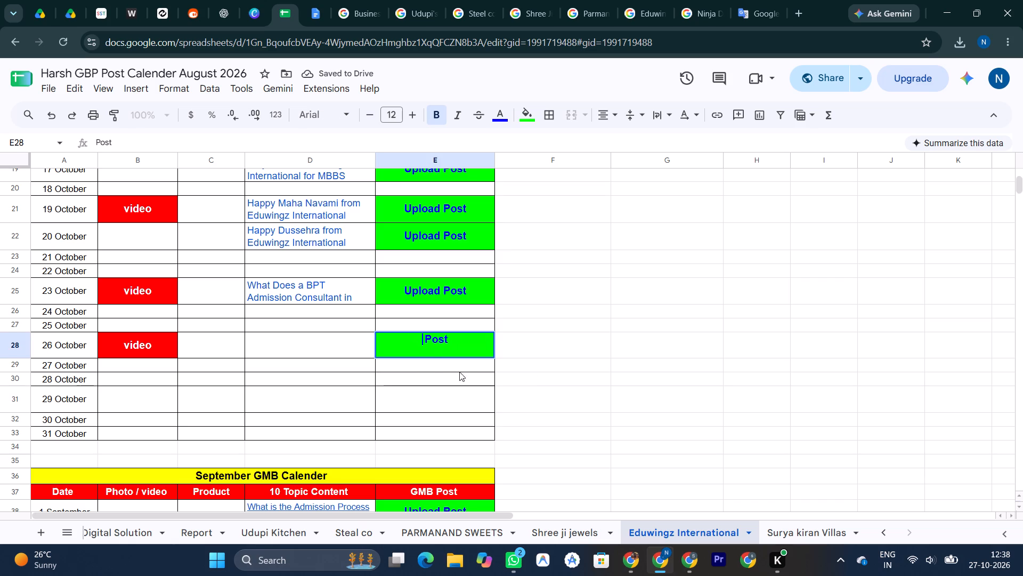
pyautogui.click(422, 364)
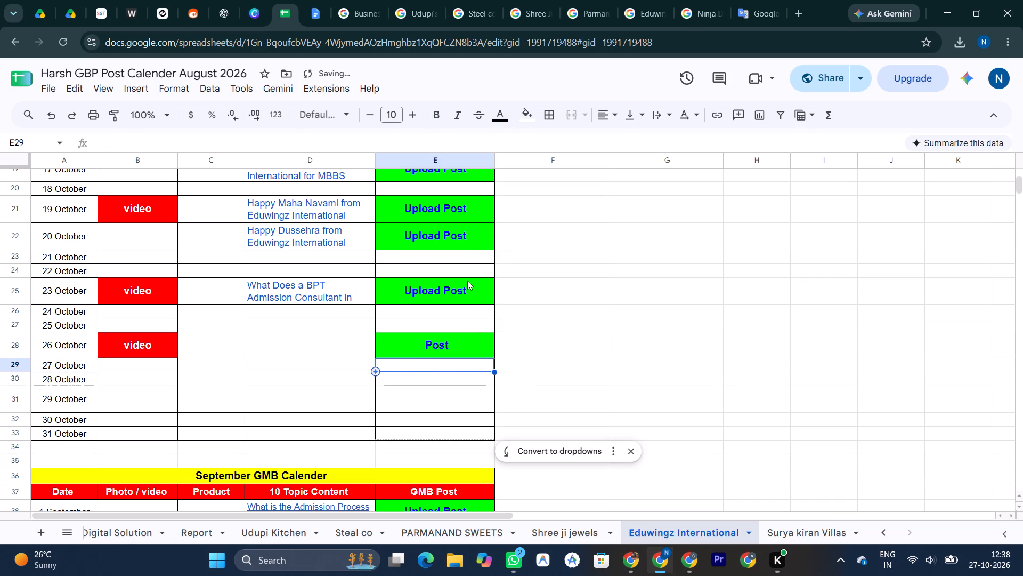
# Copy the green Upload Post cell of 23 October into 27 October's GMB Post cell.
pyautogui.click(467, 281)
pyautogui.hotkey('ctrl', 'v')
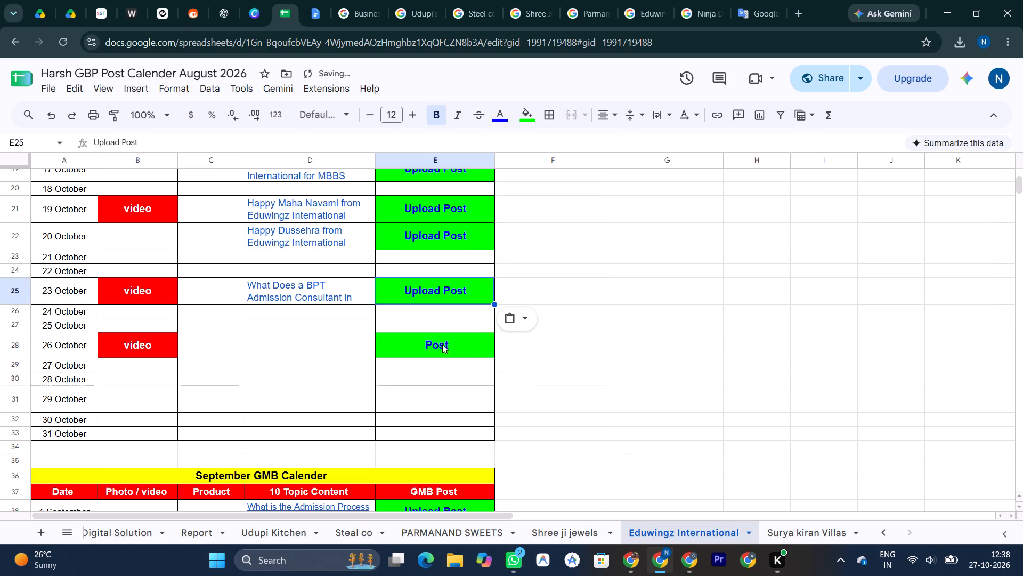
pyautogui.click(434, 299)
pyautogui.hotkey('ctrl', 'c')
pyautogui.click(444, 365)
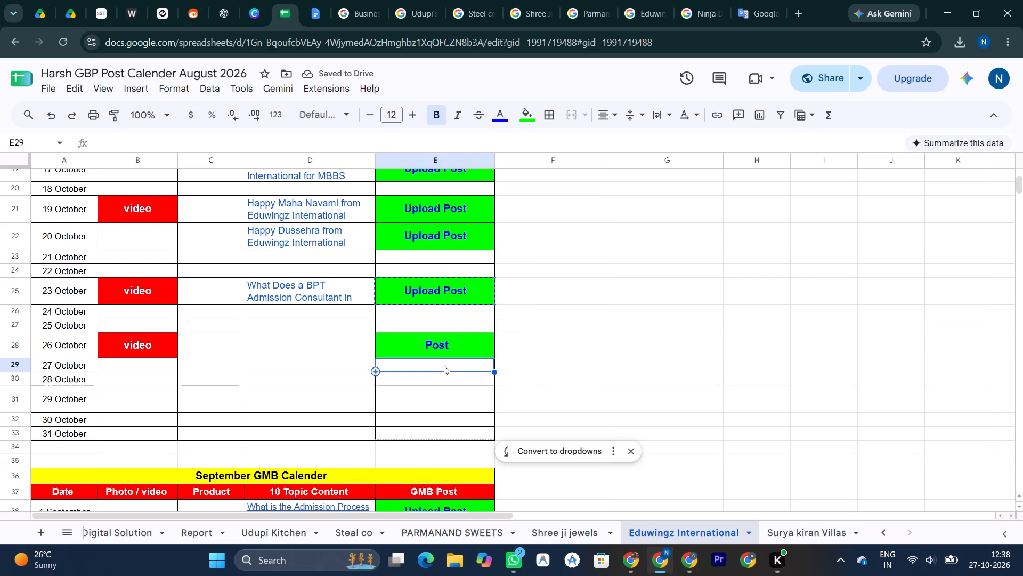
pyautogui.hotkey('ctrl', 'v')
# Copy the title "Eduwingz helps From India to Abroad Medical Future" from the Eduwingz topic document into 27 October's topic cell.
pyautogui.click(321, 365)
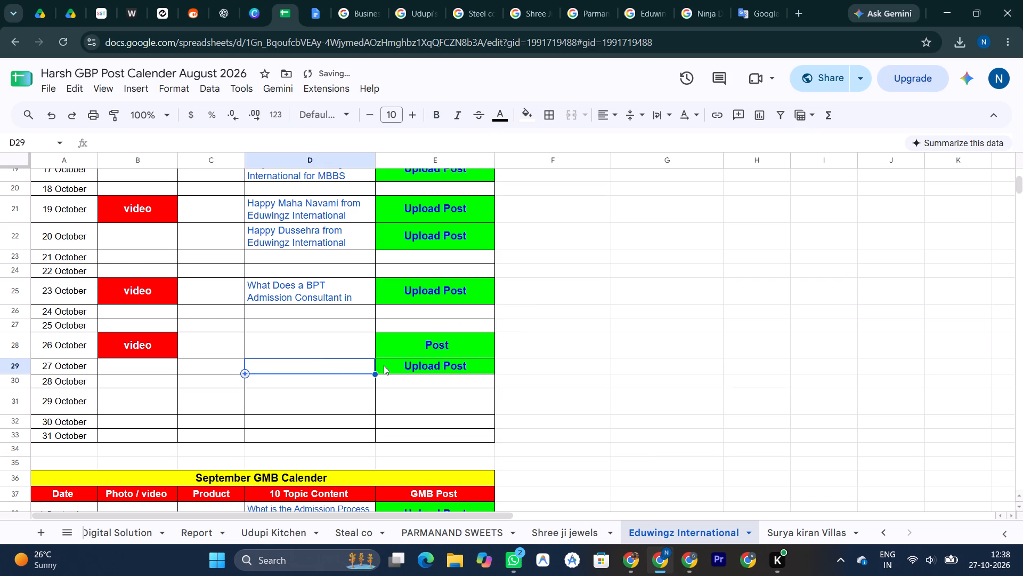
pyautogui.click(302, 0)
pyautogui.click(80, 295)
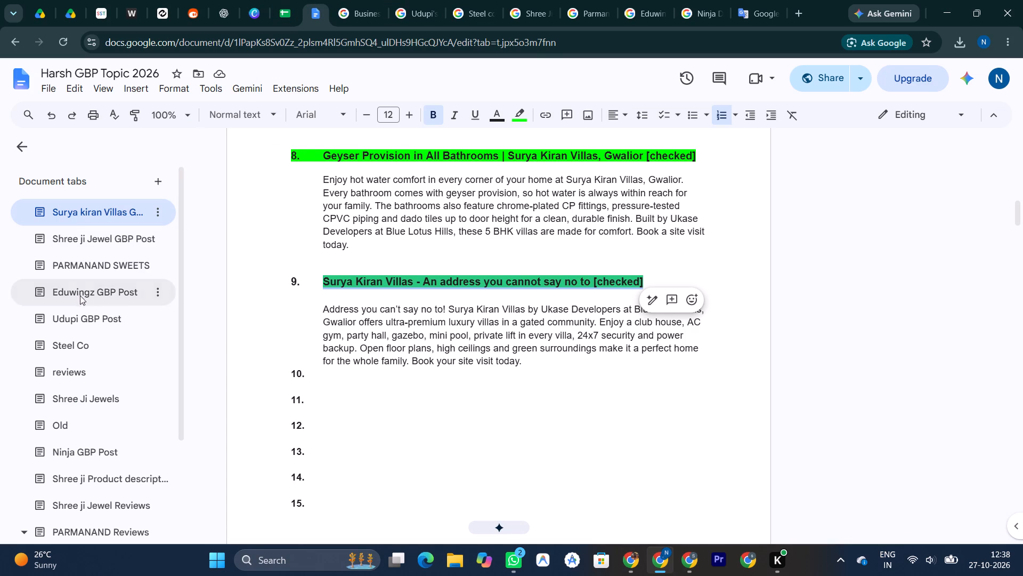
pyautogui.moveTo(305, 278); pyautogui.dragTo(352, 278)
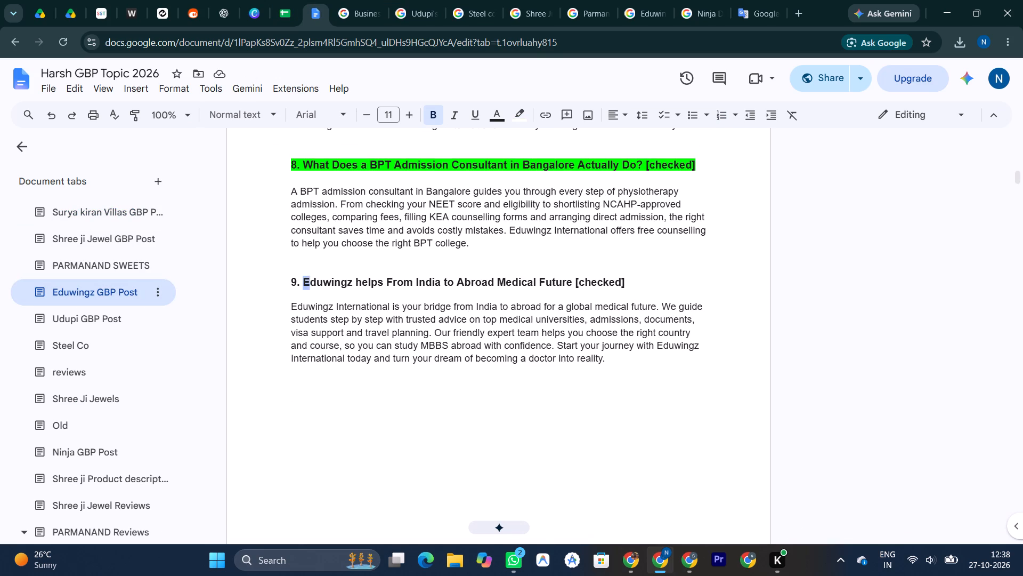
pyautogui.moveTo(352, 278); pyautogui.dragTo(571, 289)
pyautogui.hotkey('ctrl', 'c')
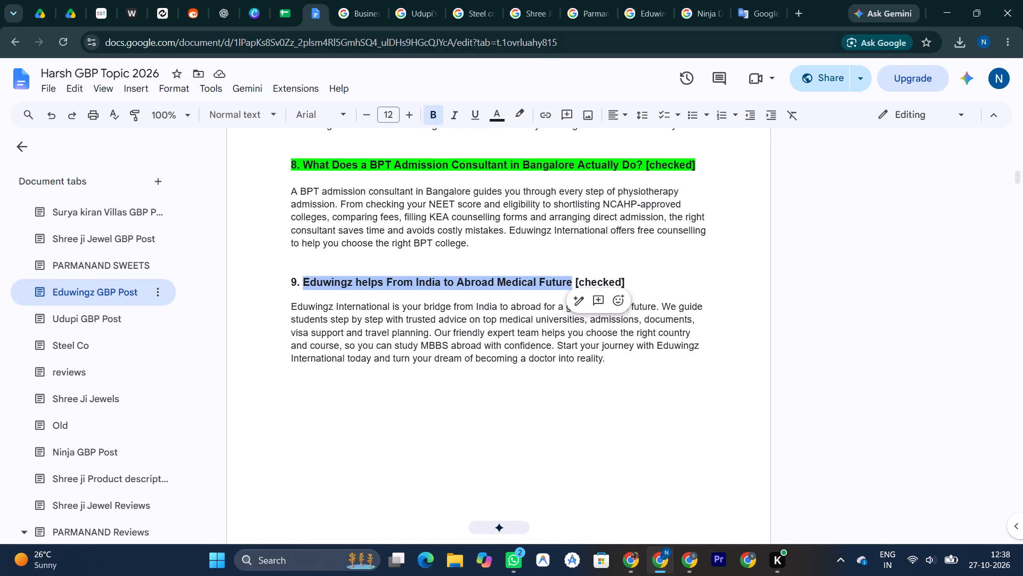
pyautogui.click(295, 0)
pyautogui.hotkey('ctrl', 'v')
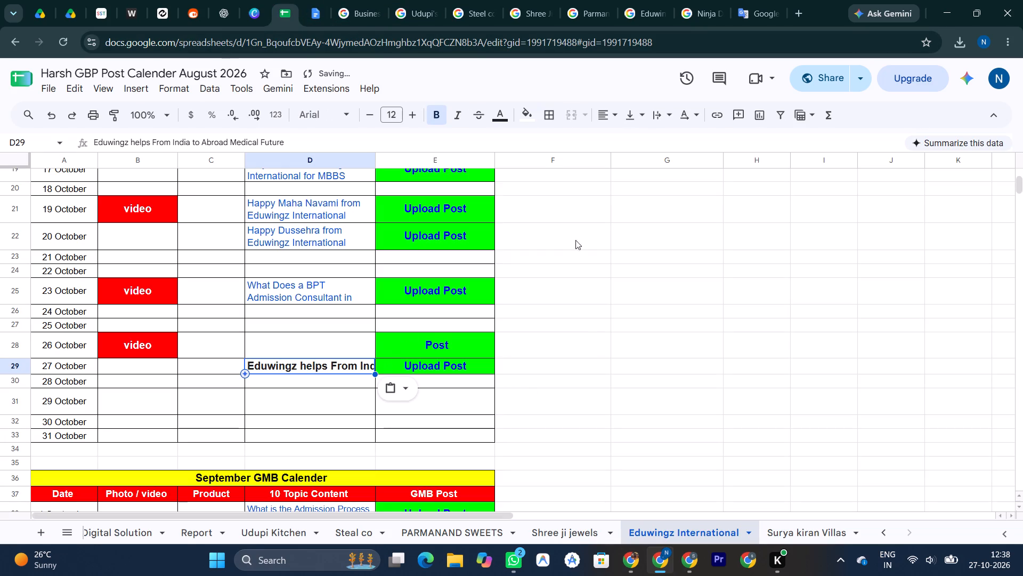
# Format the 27 October topic as non-bold blue text at size 11 with text wrapping.
pyautogui.click(375, 111)
pyautogui.click(440, 121)
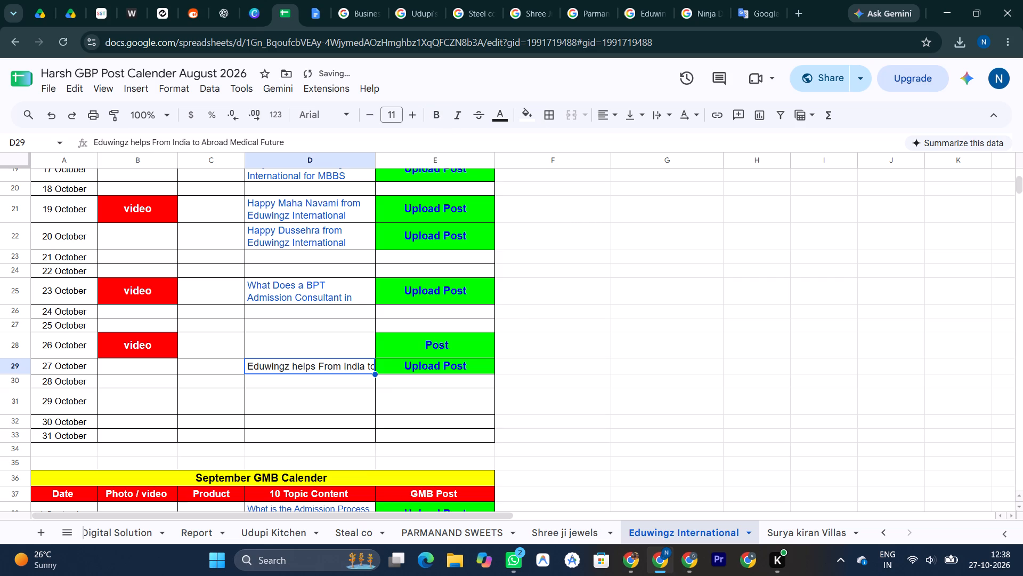
pyautogui.click(507, 117)
pyautogui.click(592, 245)
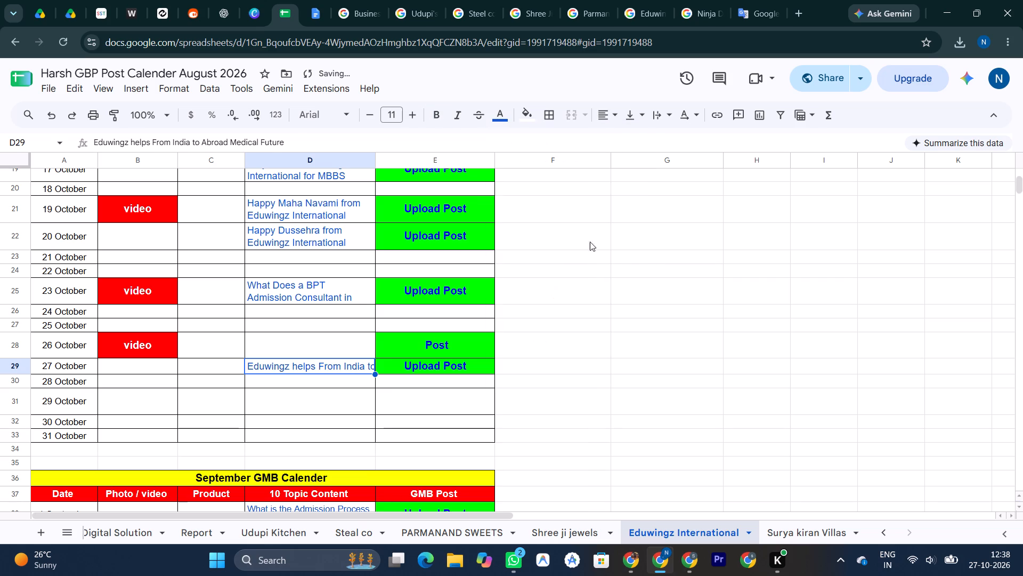
pyautogui.click(661, 110)
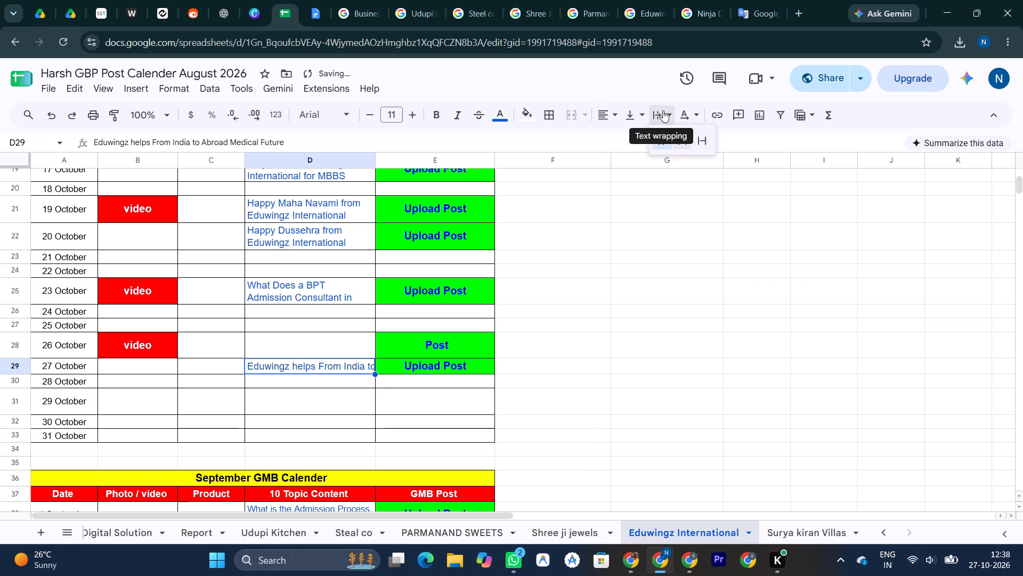
pyautogui.click(679, 140)
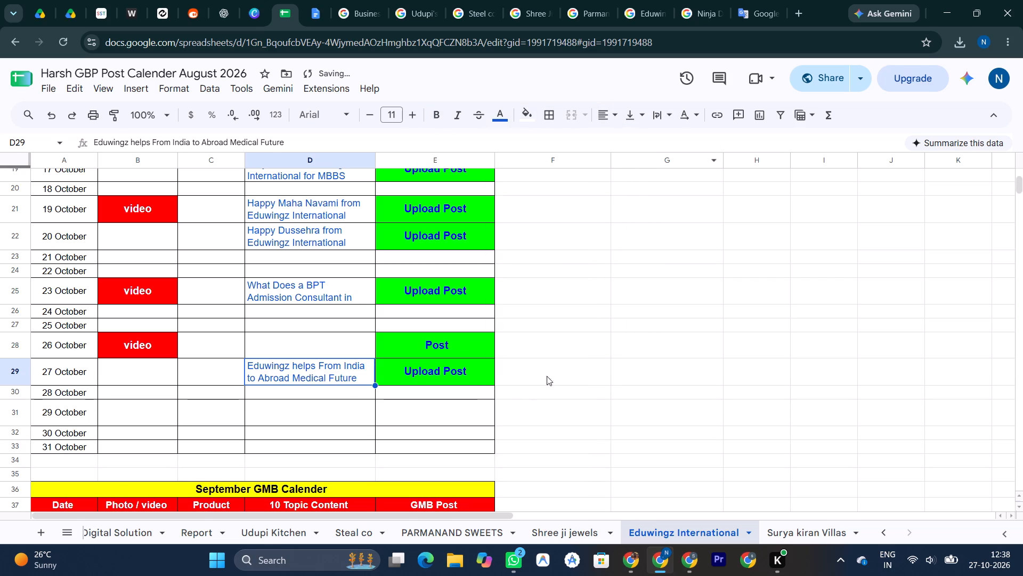
pyautogui.click(554, 371)
# Apply all borders to the 27 October topic cell.
pyautogui.click(283, 388)
pyautogui.click(314, 369)
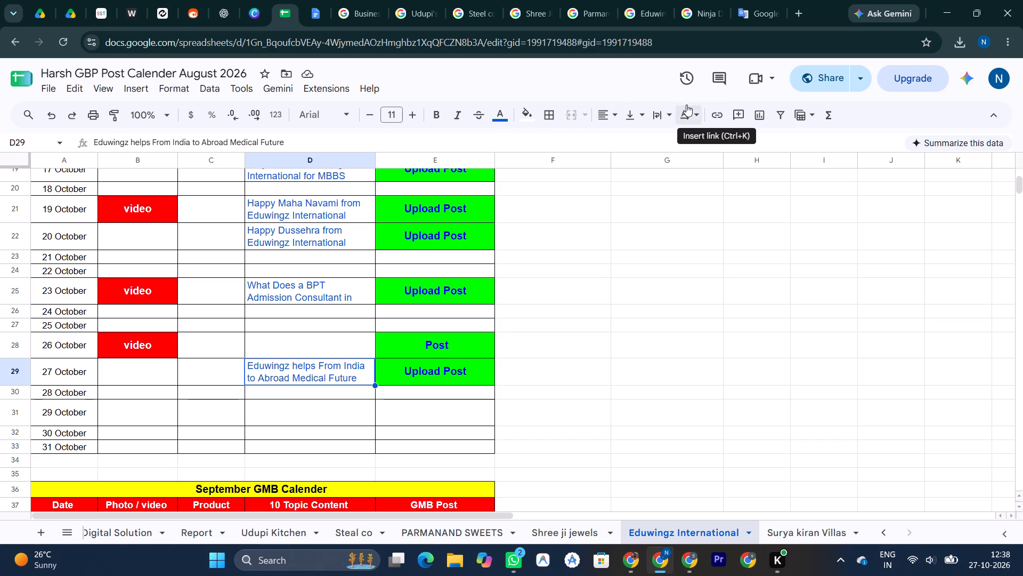
pyautogui.click(553, 113)
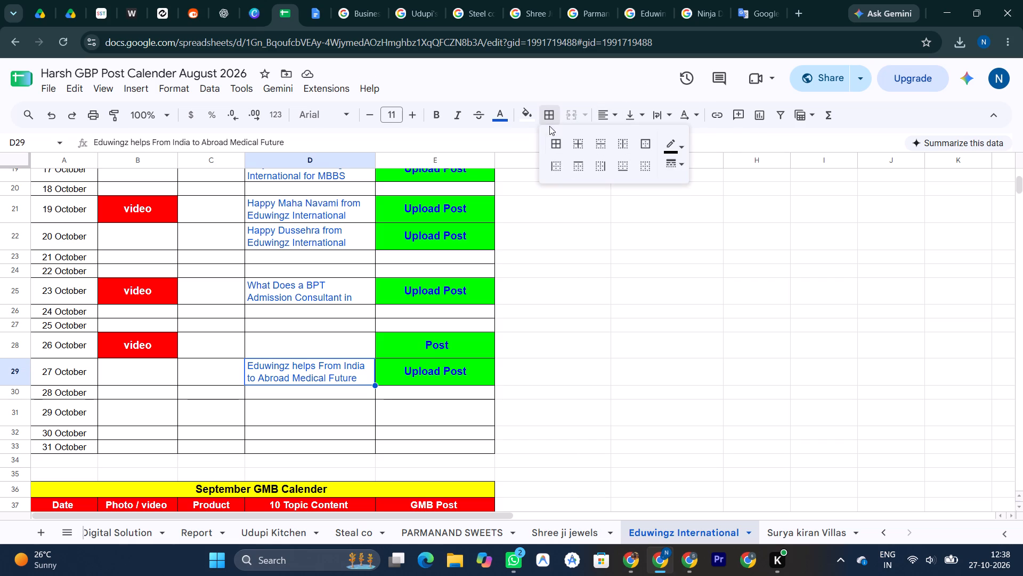
pyautogui.click(554, 144)
pyautogui.click(559, 297)
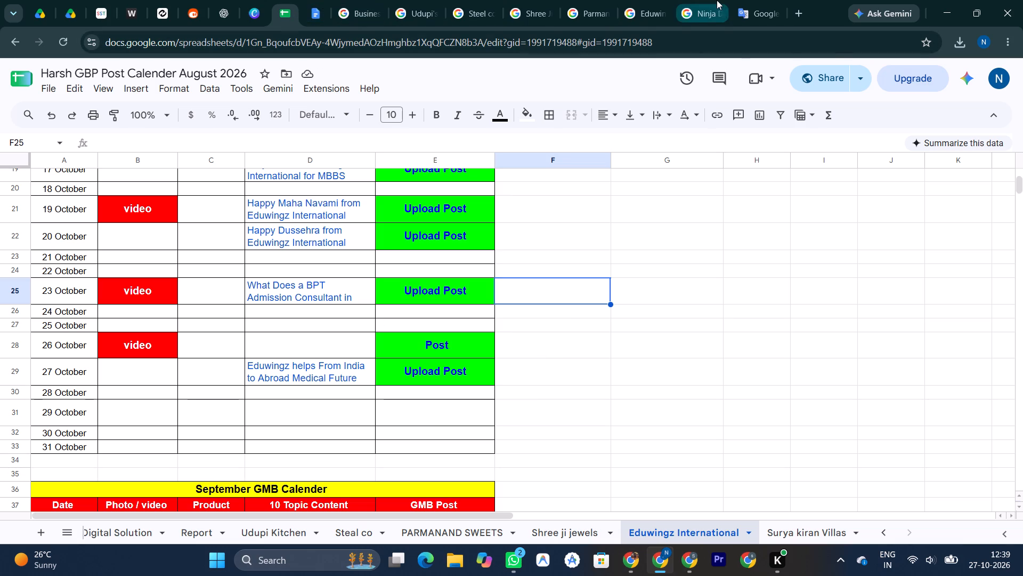
# Copy the search term "bams" from the searches breakdown in Eduwingz International's Google business performance.
pyautogui.click(638, 0)
pyautogui.click(450, 235)
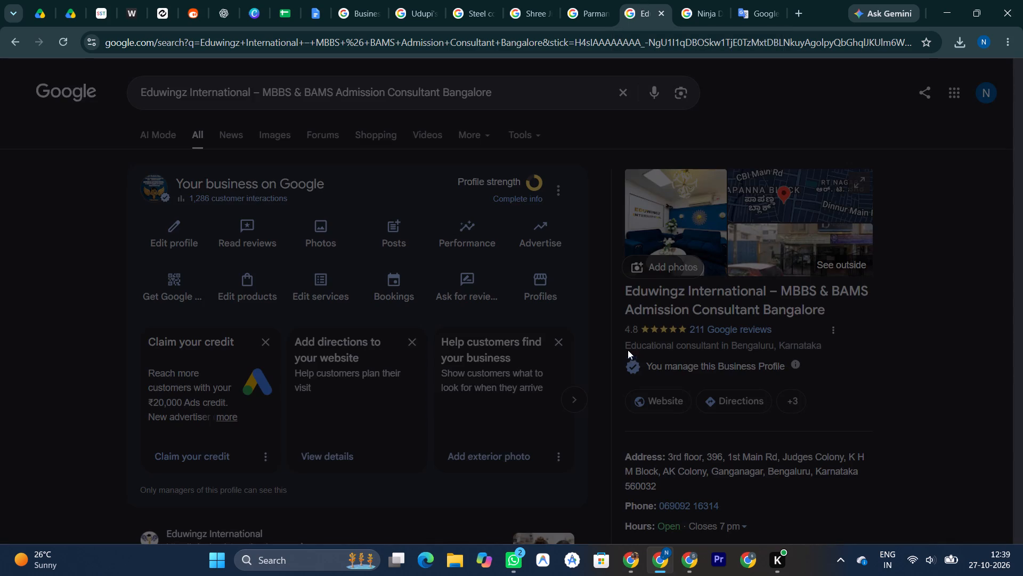
pyautogui.scroll(-11, 566, 325)
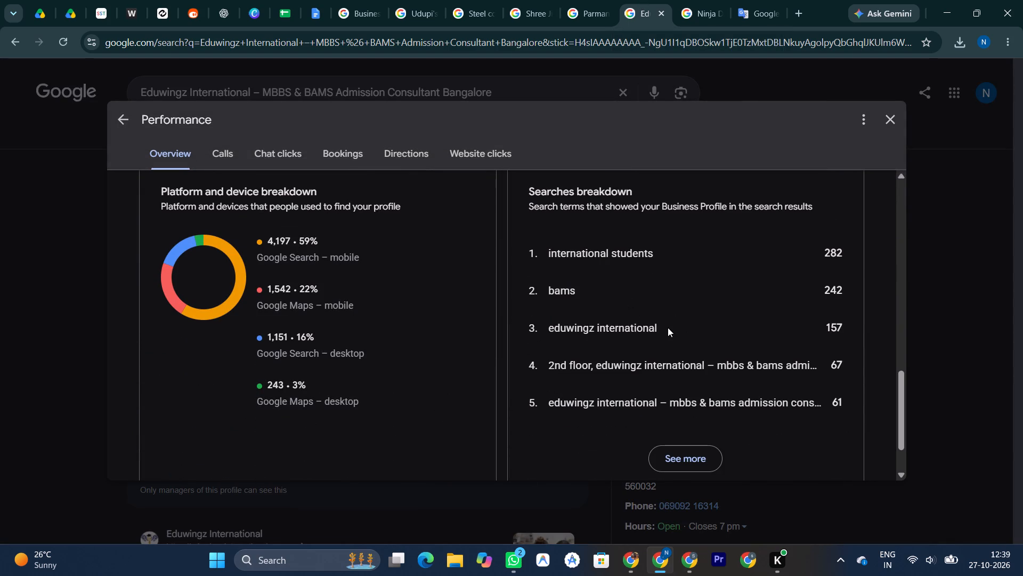
pyautogui.moveTo(668, 327); pyautogui.dragTo(555, 330)
pyautogui.moveTo(604, 282); pyautogui.dragTo(543, 282)
pyautogui.hotkey('ctrl', 'c')
# Rename the "From India to a Medical Future" image in the Downloads folder as bams.
pyautogui.click(458, 551)
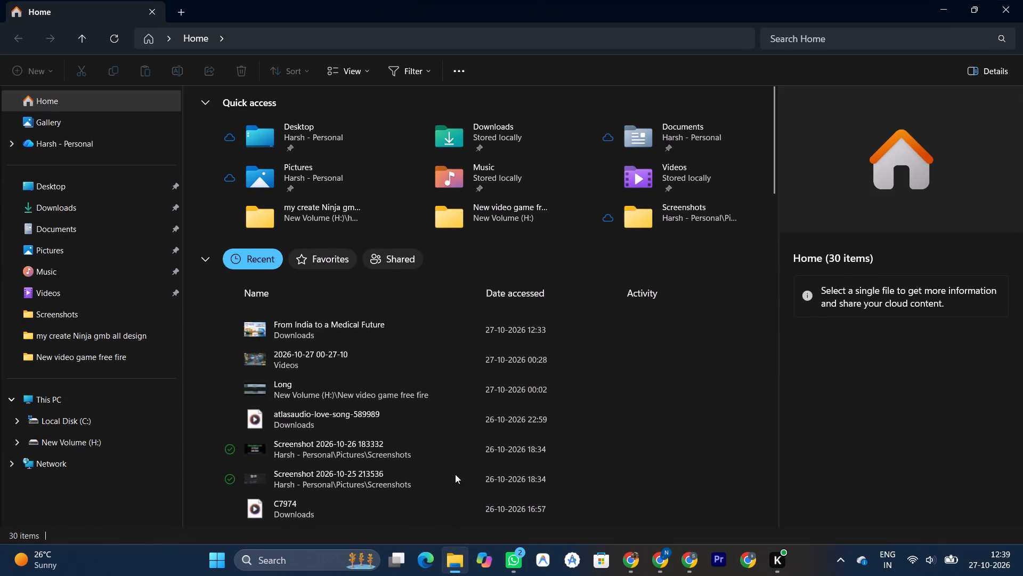
pyautogui.doubleClick(529, 119)
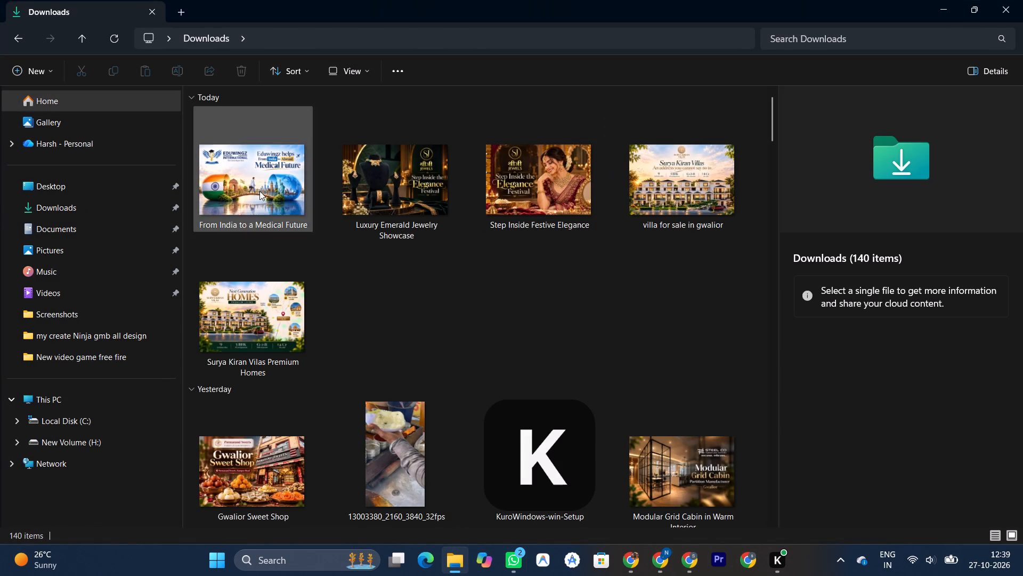
pyautogui.rightClick(259, 191)
pyautogui.click(369, 30)
pyautogui.hotkey('ctrl', 'v')
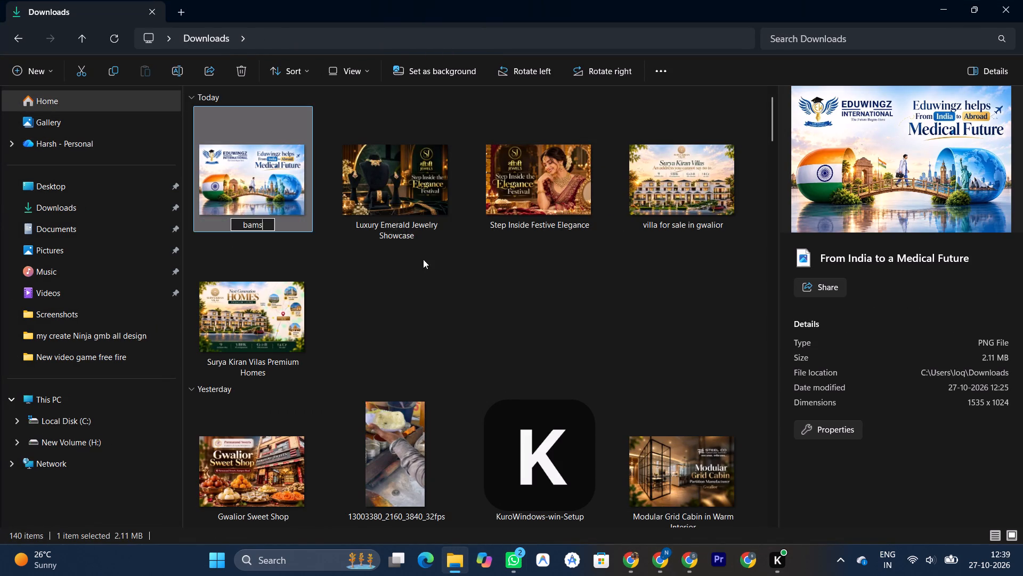
pyautogui.click(425, 276)
pyautogui.scroll(5, 522, 255)
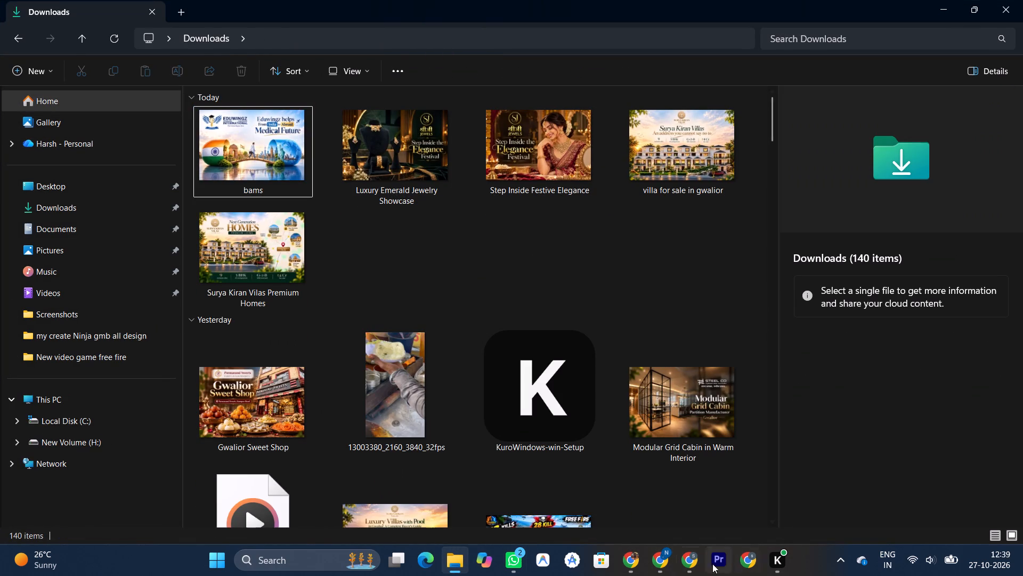
# Copy topic 9's title and description, "Eduwingz helps From India to Abroad Medical Future", from the Eduwingz topic document.
pyautogui.click(663, 567)
pyautogui.click(886, 116)
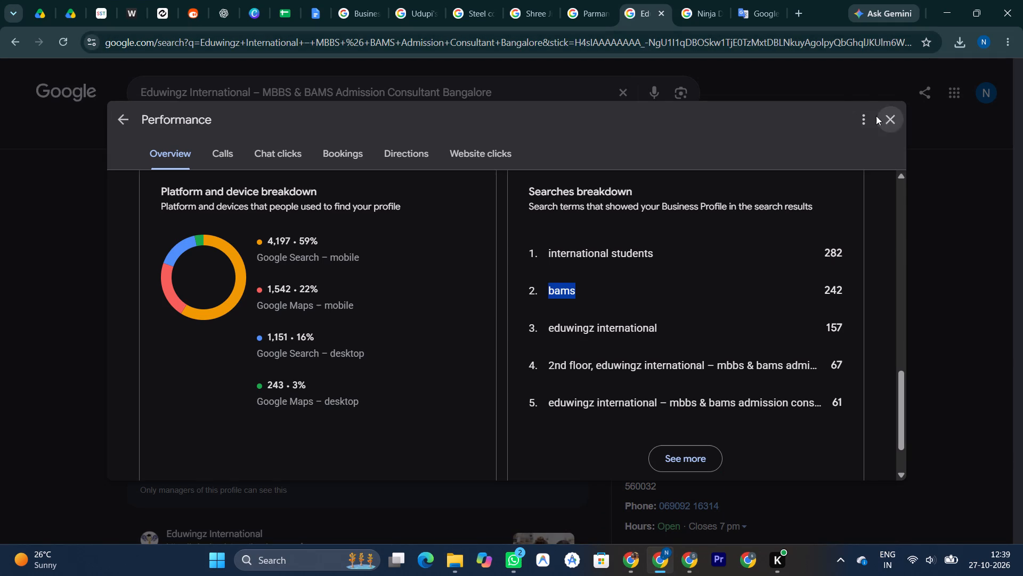
pyautogui.click(388, 235)
pyautogui.click(321, 4)
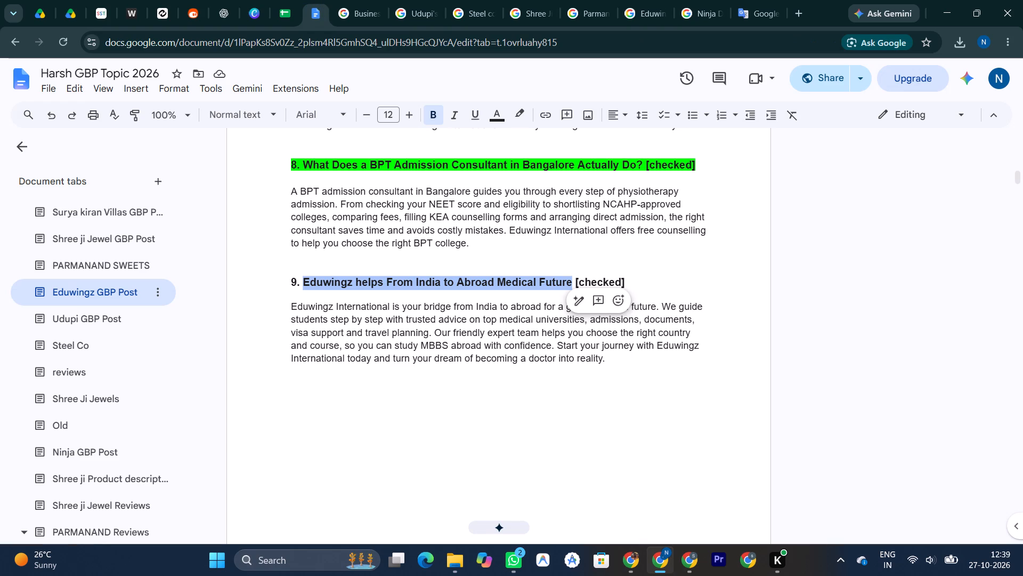
pyautogui.click(396, 337)
pyautogui.moveTo(304, 279); pyautogui.dragTo(623, 378)
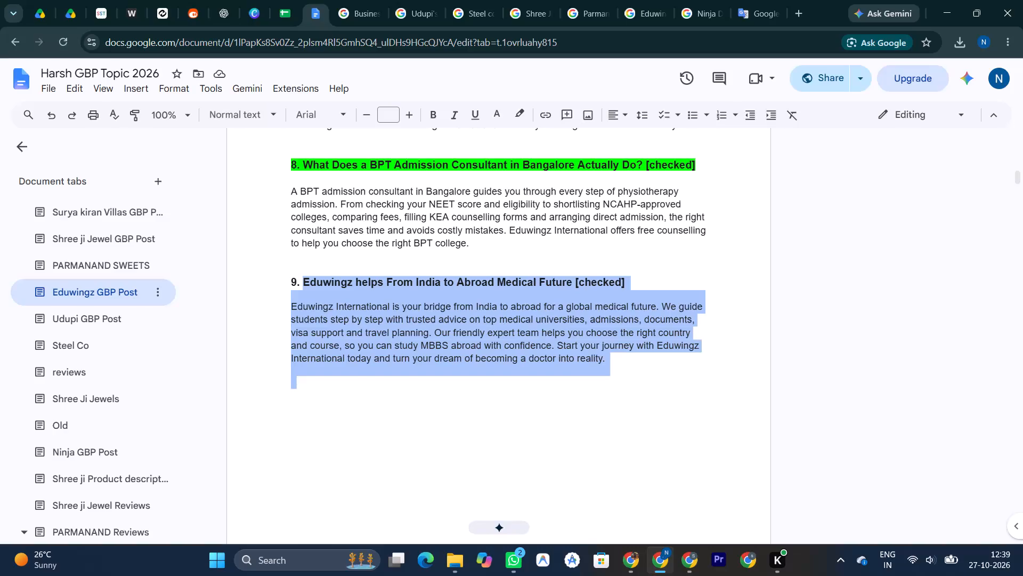
pyautogui.hotkey('ctrl', 'c')
# Start a new update post for Eduwingz International and paste the copied text as its description, without trailing blank lines.
pyautogui.click(662, 0)
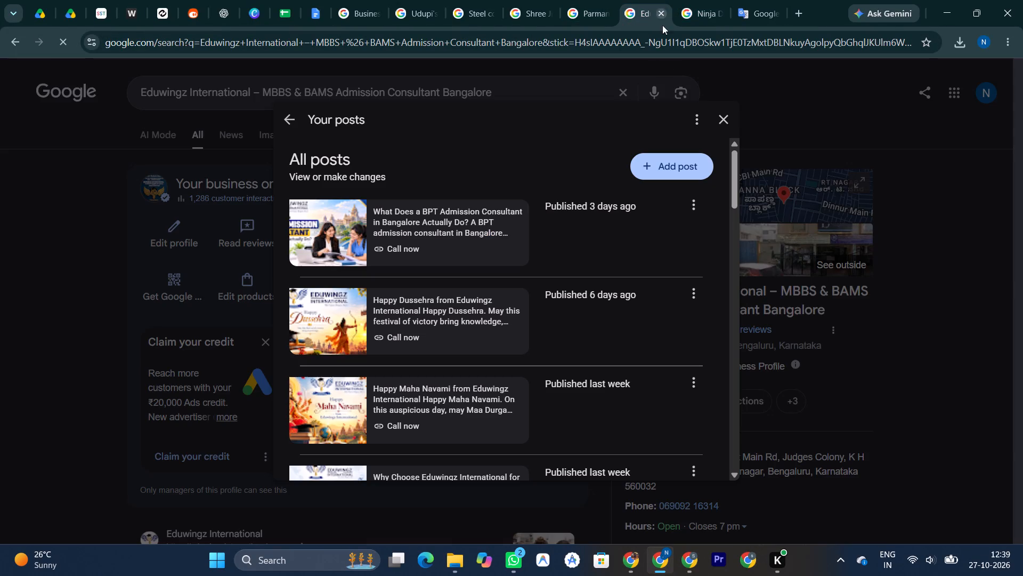
pyautogui.click(667, 165)
pyautogui.click(367, 245)
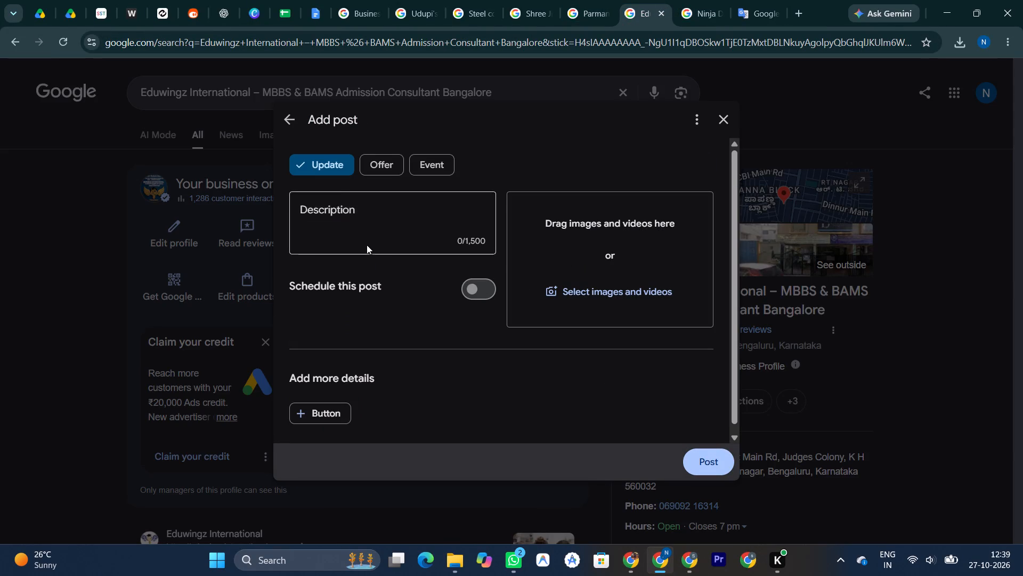
pyautogui.hotkey('ctrl', 'v')
pyautogui.press('BackSpace')
pyautogui.press('BackSpace')
pyautogui.press('BackSpace')
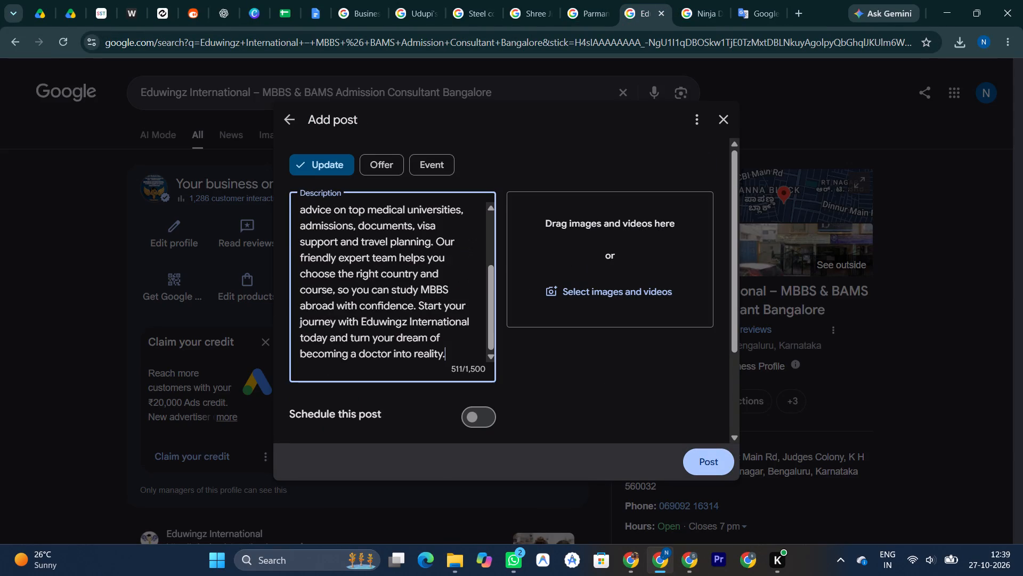
# Insert a blank line after the title in the post description and delete "[checked]" from the title.
pyautogui.scroll(14, 371, 254)
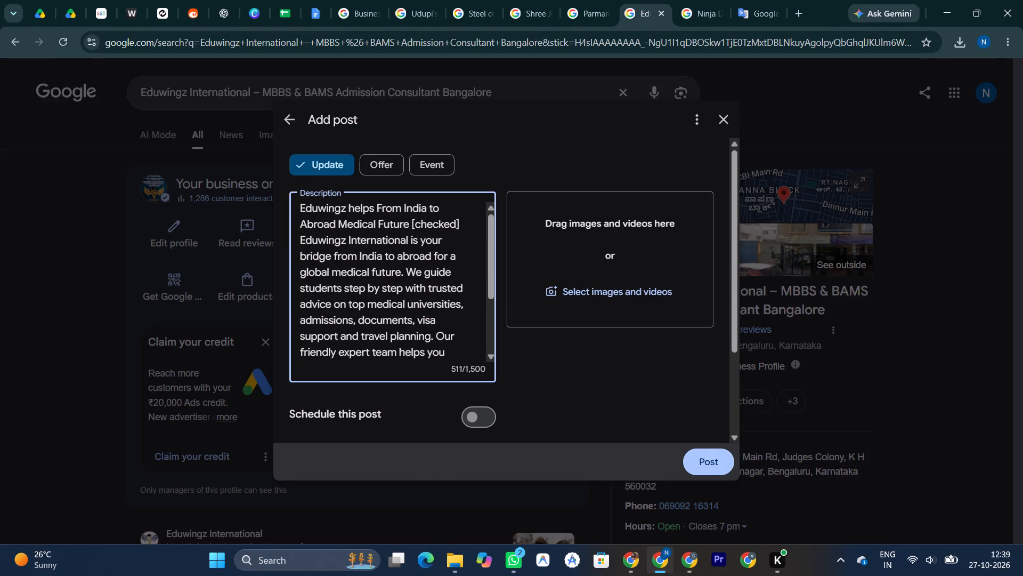
pyautogui.click(461, 226)
pyautogui.hotkey('shift', 'Return')
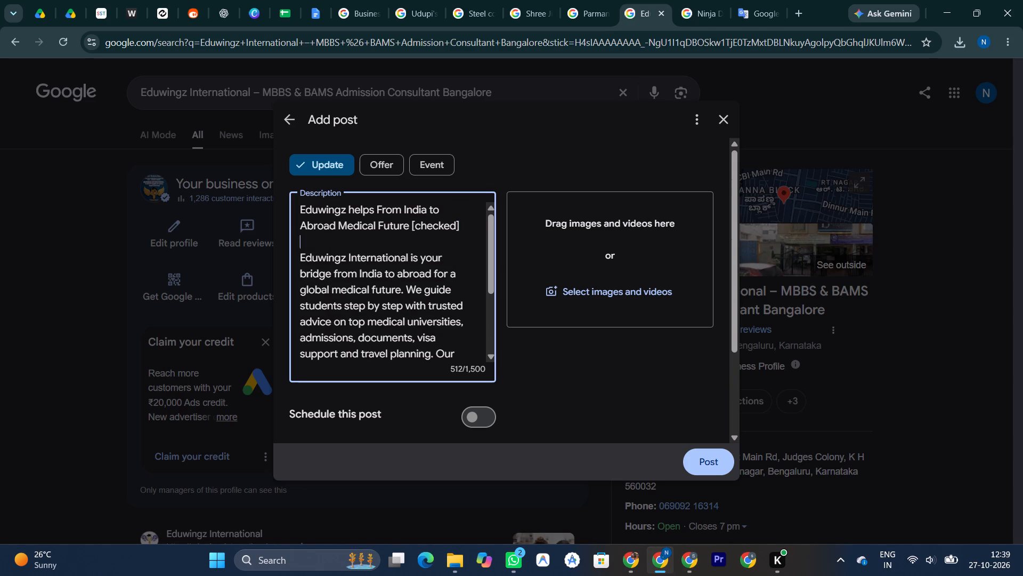
pyautogui.moveTo(462, 226); pyautogui.dragTo(415, 225)
pyautogui.press('BackSpace')
pyautogui.press('BackSpace')
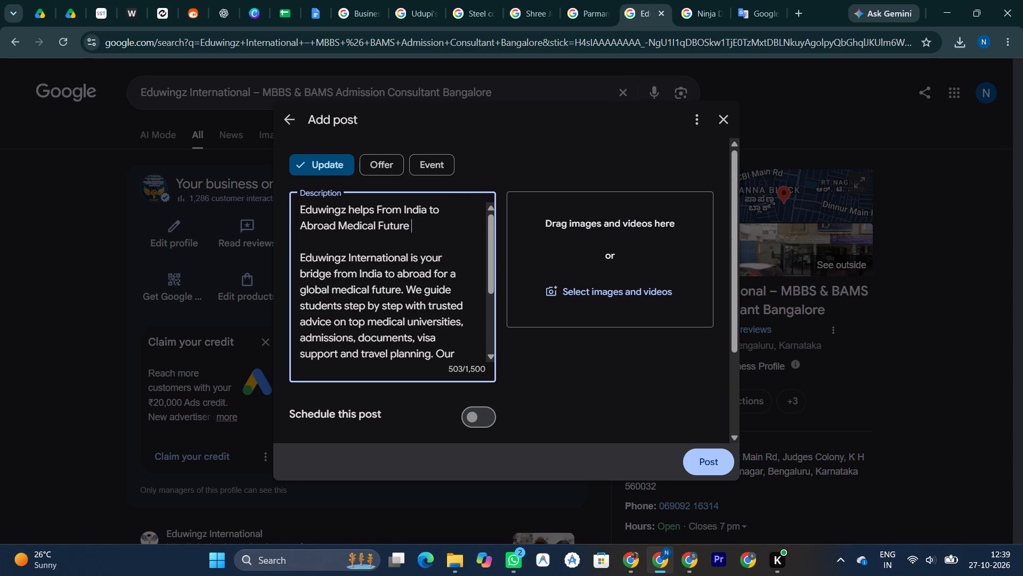
pyautogui.press('BackSpace')
# Attach the bams image from Downloads to the post.
pyautogui.click(575, 286)
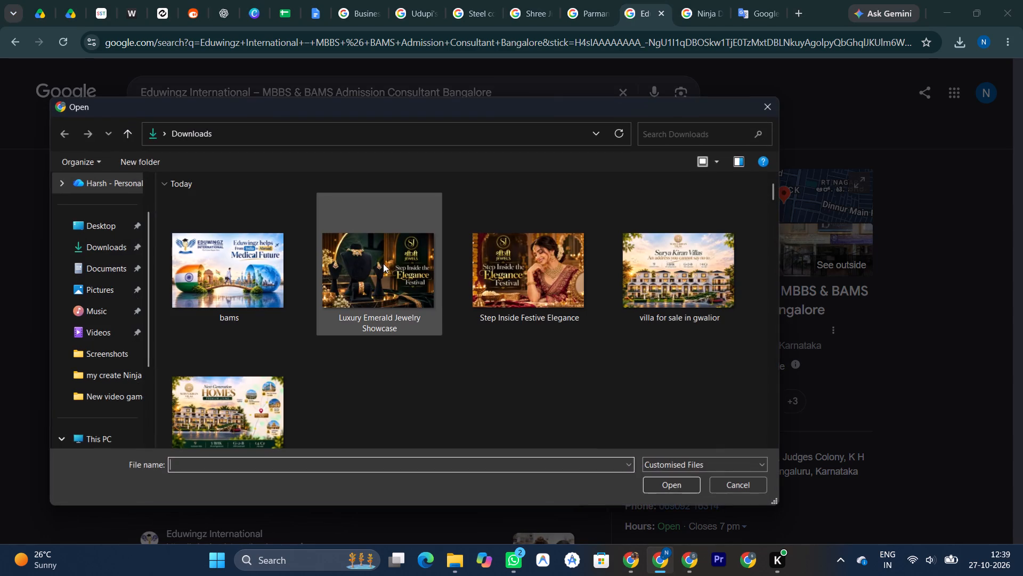
pyautogui.click(244, 286)
pyautogui.click(661, 480)
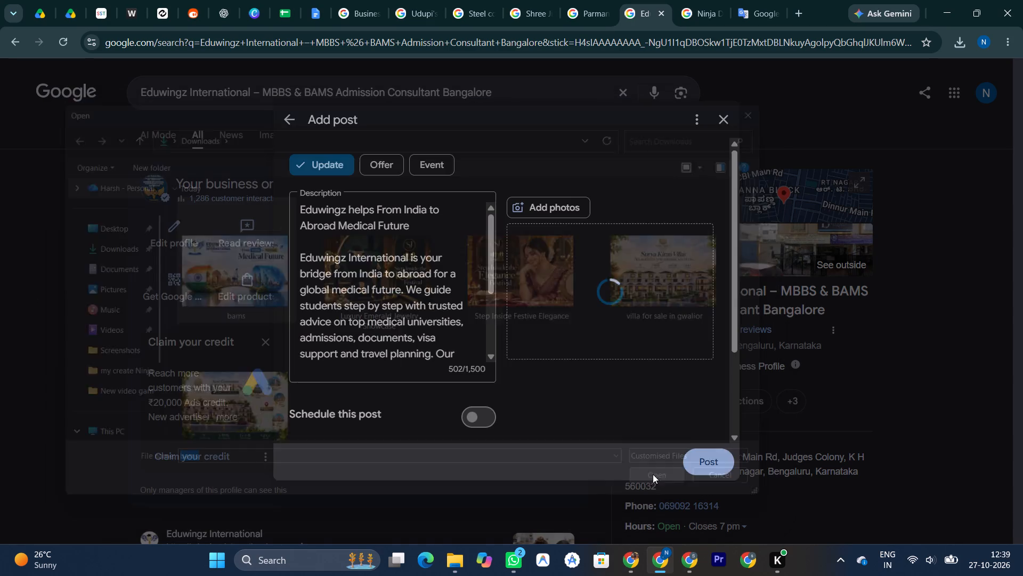
# Add a "Call now" button to the post.
pyautogui.scroll(-8, 559, 380)
pyautogui.click(344, 399)
pyautogui.scroll(-8, 429, 417)
pyautogui.click(428, 409)
pyautogui.click(316, 368)
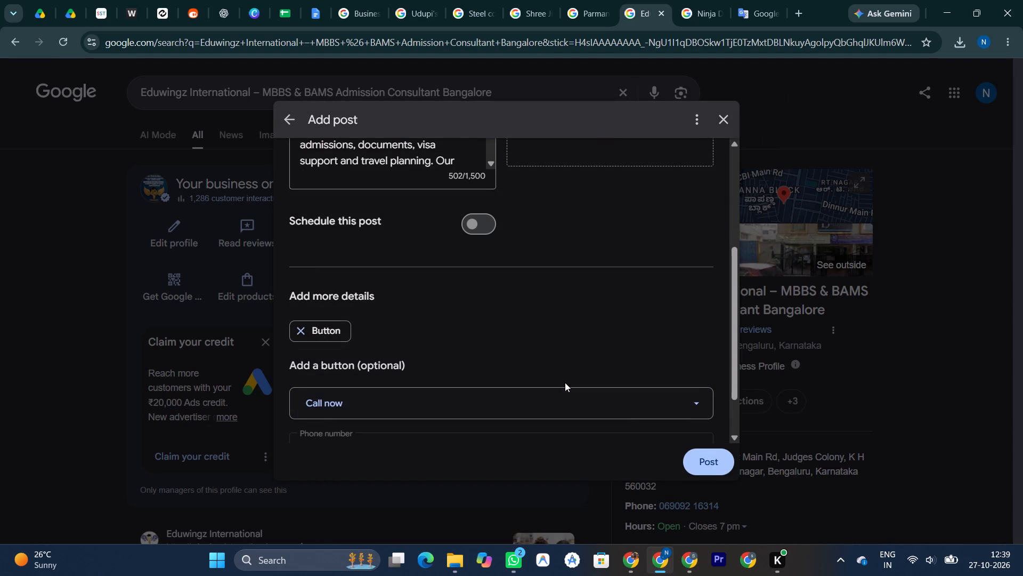
# Review the draft post's description, uploaded image and call button settings.
pyautogui.scroll(1, 565, 382)
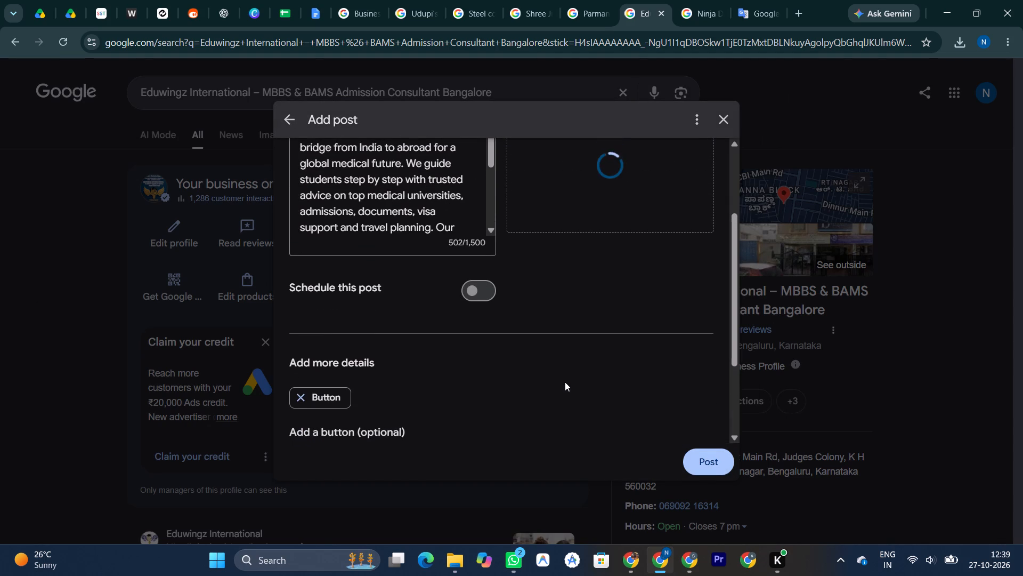
pyautogui.scroll(2, 565, 382)
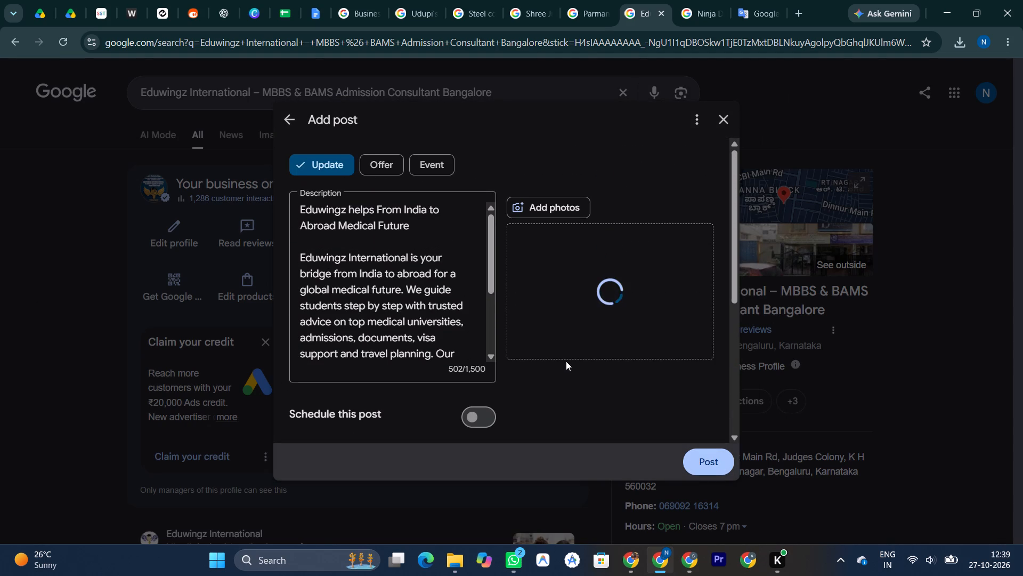
pyautogui.scroll(-8, 564, 366)
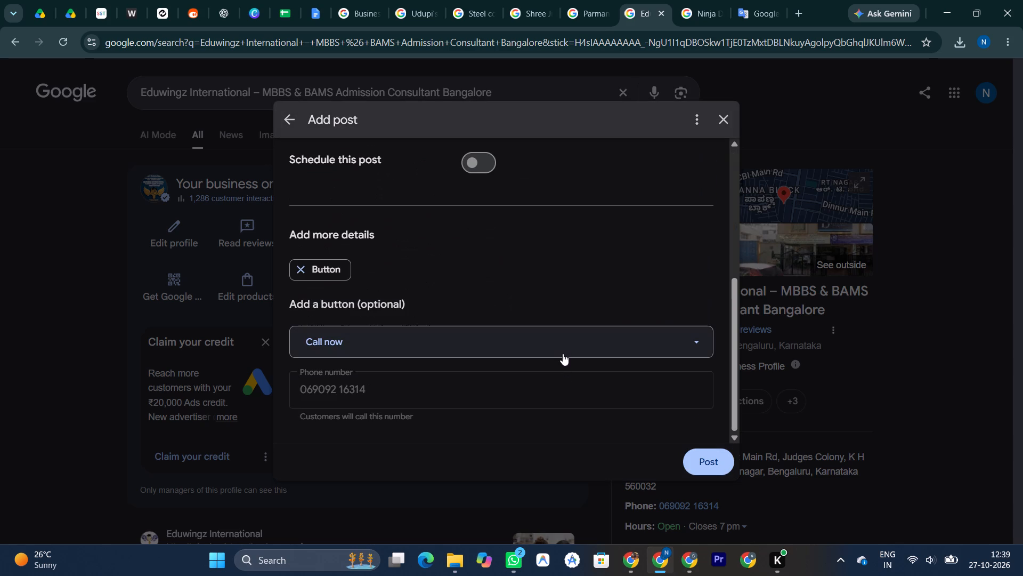
pyautogui.scroll(-2, 563, 354)
pyautogui.scroll(3, 563, 331)
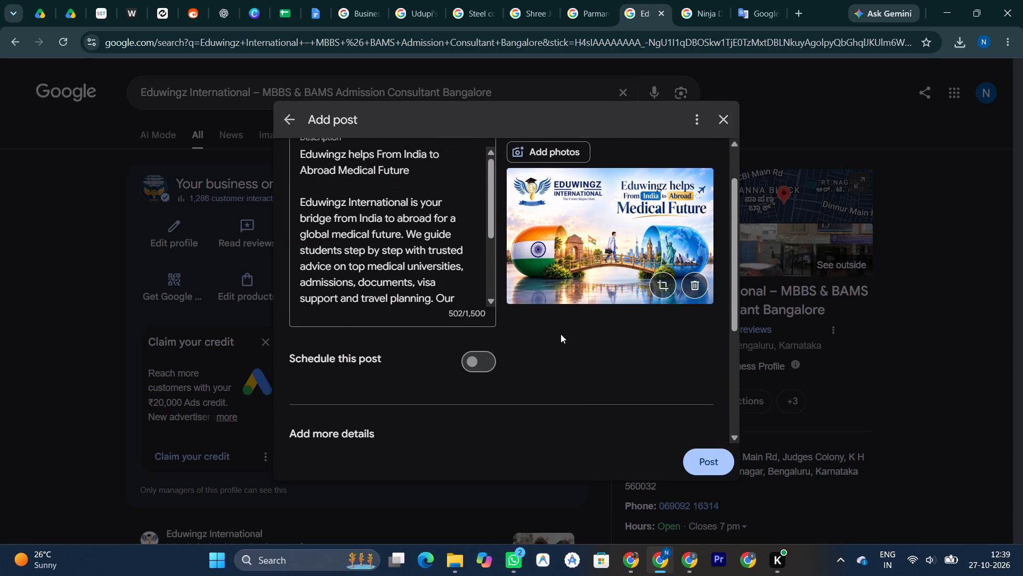
pyautogui.scroll(2, 616, 335)
pyautogui.scroll(-2, 527, 372)
# Publish the post immediately with scheduling off, skipping the copy to other managed profiles.
pyautogui.click(483, 286)
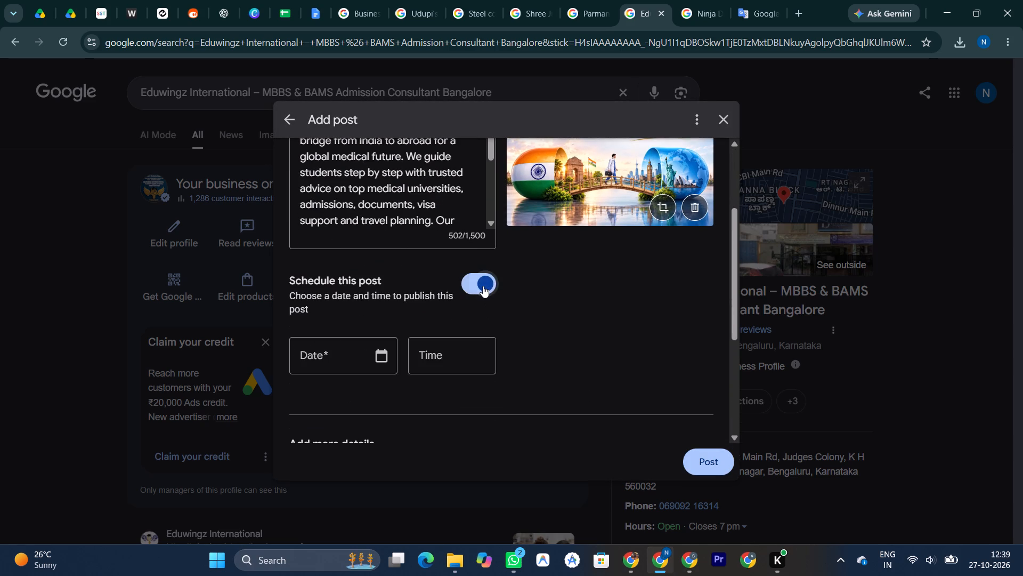
pyautogui.click(483, 286)
pyautogui.scroll(7, 649, 323)
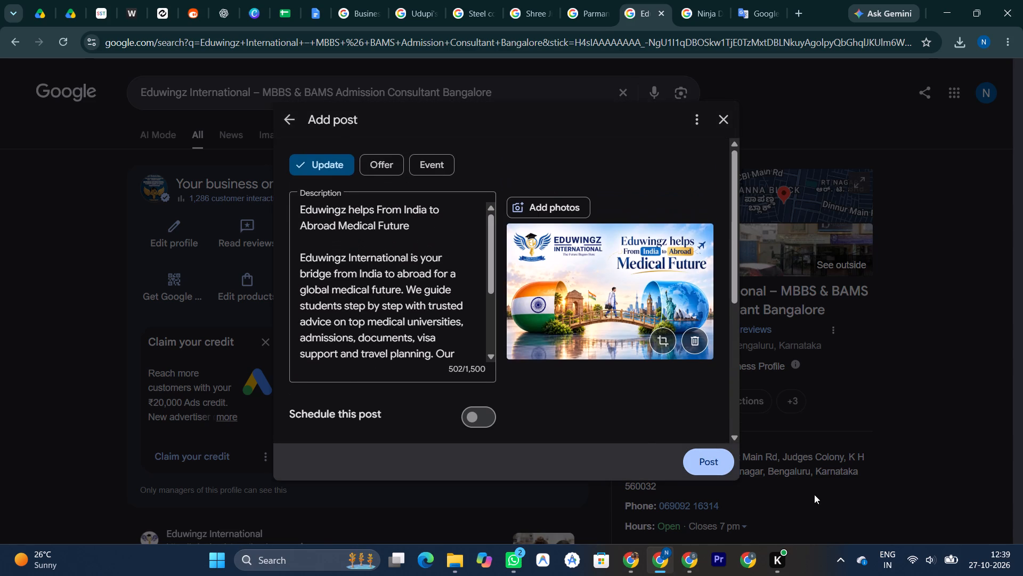
pyautogui.click(710, 463)
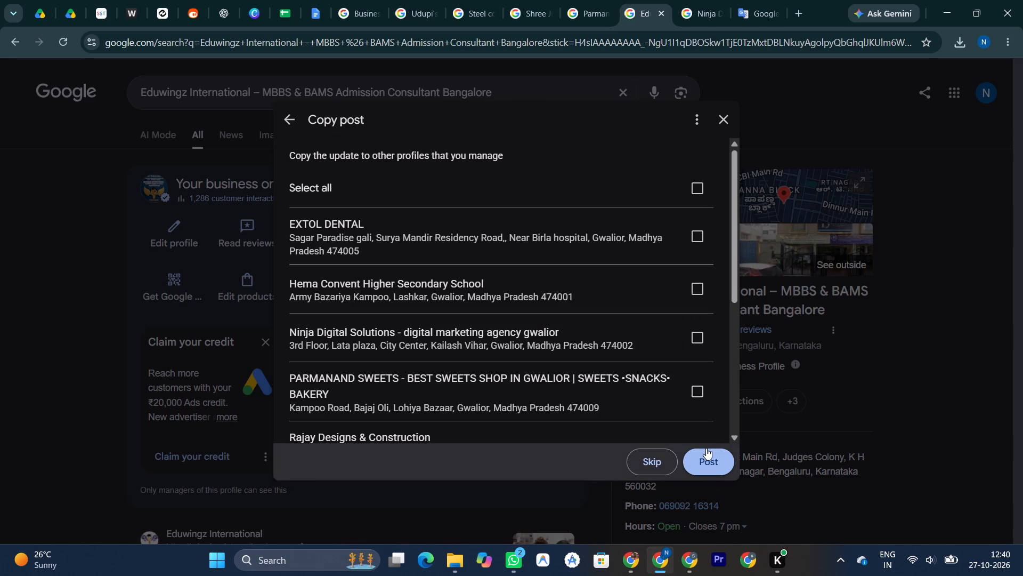
pyautogui.click(639, 468)
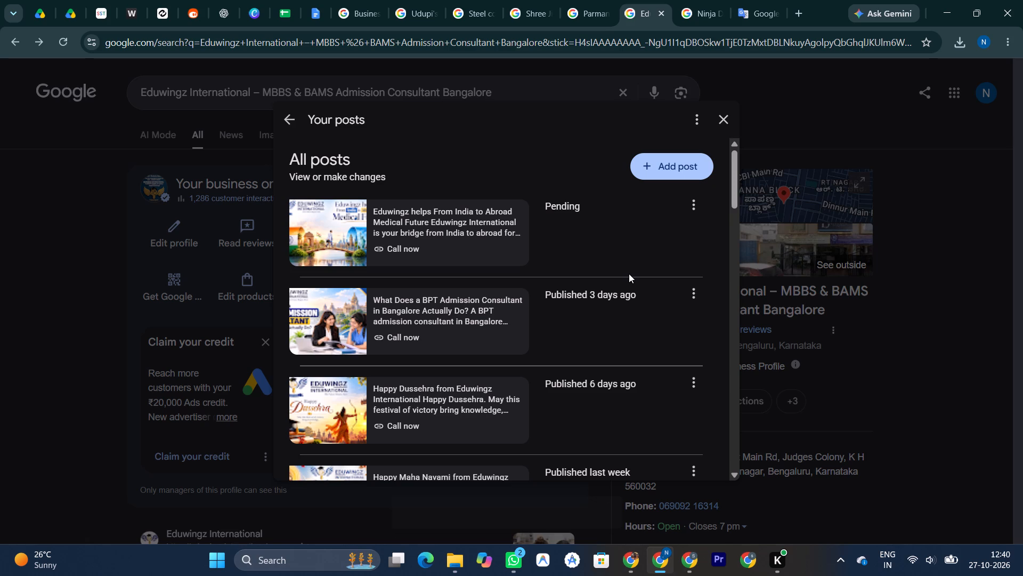
# Check the new post's publishing status in Eduwingz International's list of posts.
pyautogui.click(729, 121)
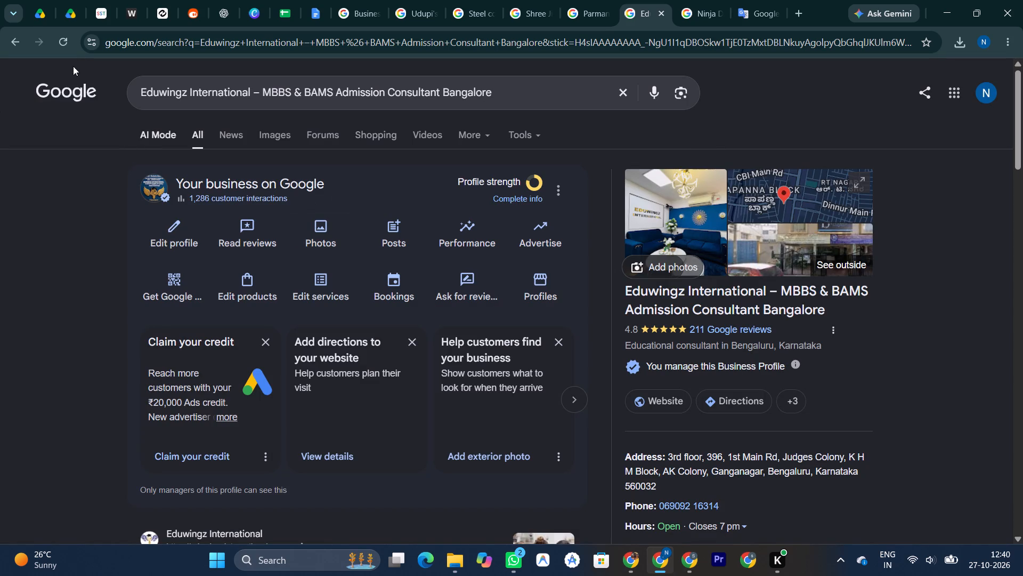
pyautogui.click(75, 46)
pyautogui.click(64, 36)
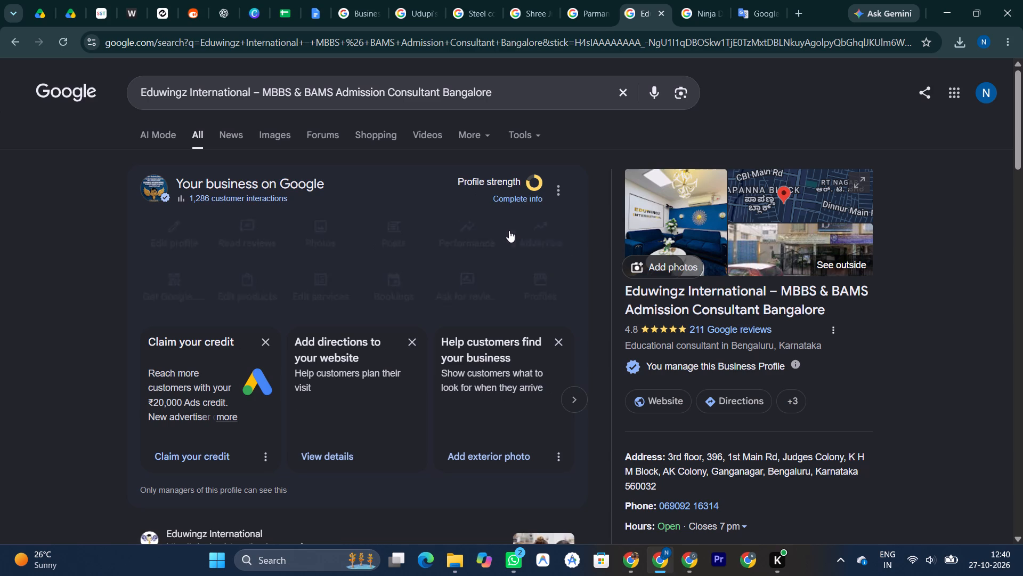
pyautogui.click(483, 235)
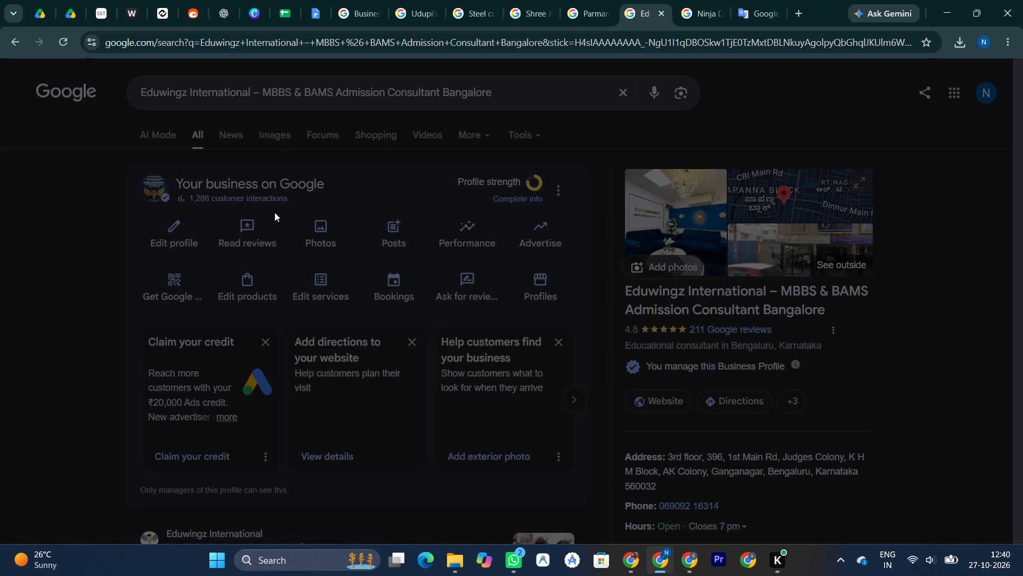
pyautogui.click(887, 117)
pyautogui.click(409, 228)
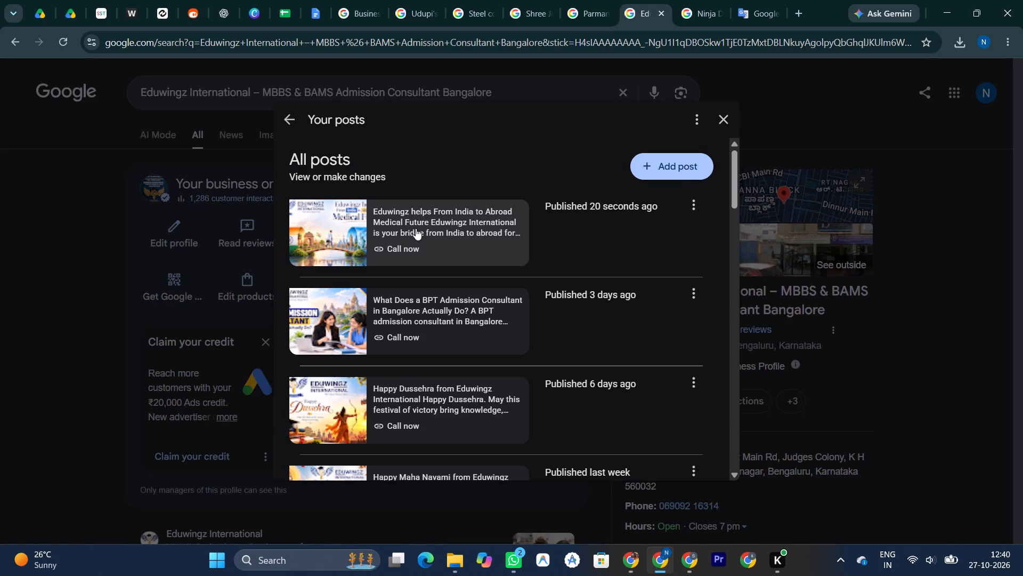
pyautogui.click(717, 123)
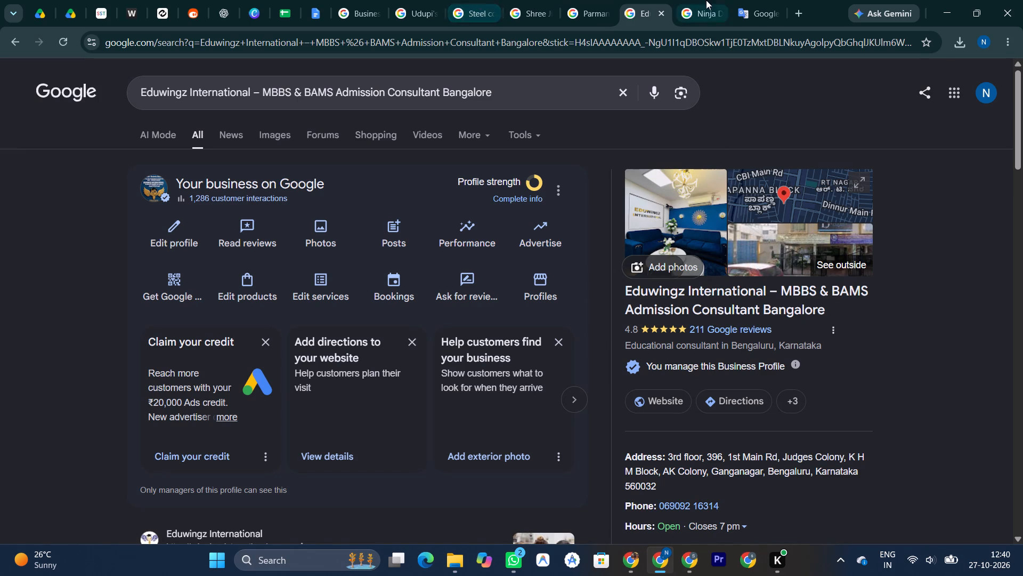
# Highlight the topic 9 heading "Eduwingz helps From India to Abroad Medical Future" in green in the GBP topic document.
pyautogui.click(286, 0)
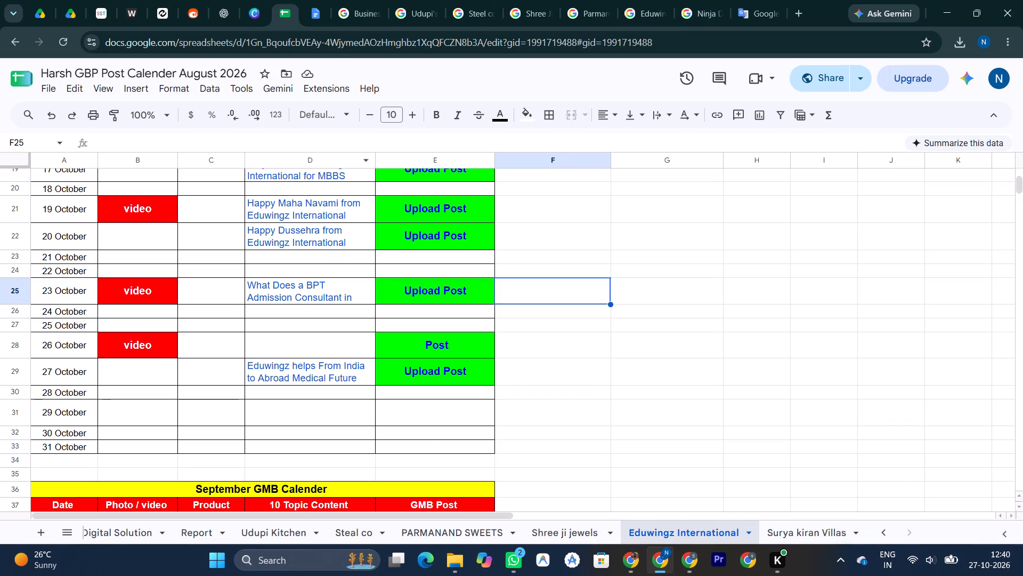
pyautogui.click(322, 0)
pyautogui.click(476, 322)
pyautogui.moveTo(631, 276); pyautogui.dragTo(575, 278)
pyautogui.click(648, 276)
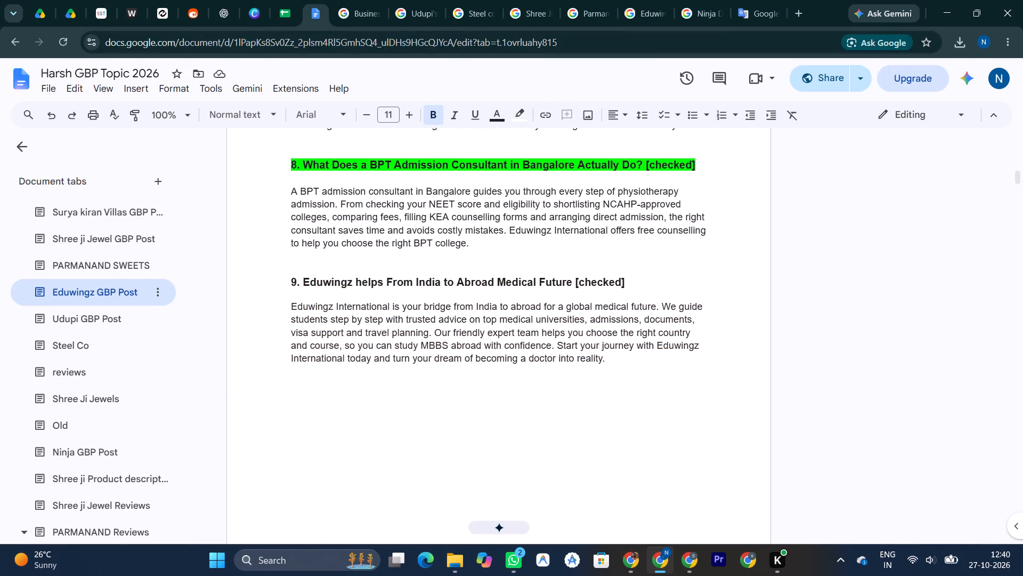
pyautogui.click(627, 279)
pyautogui.moveTo(636, 279); pyautogui.dragTo(261, 289)
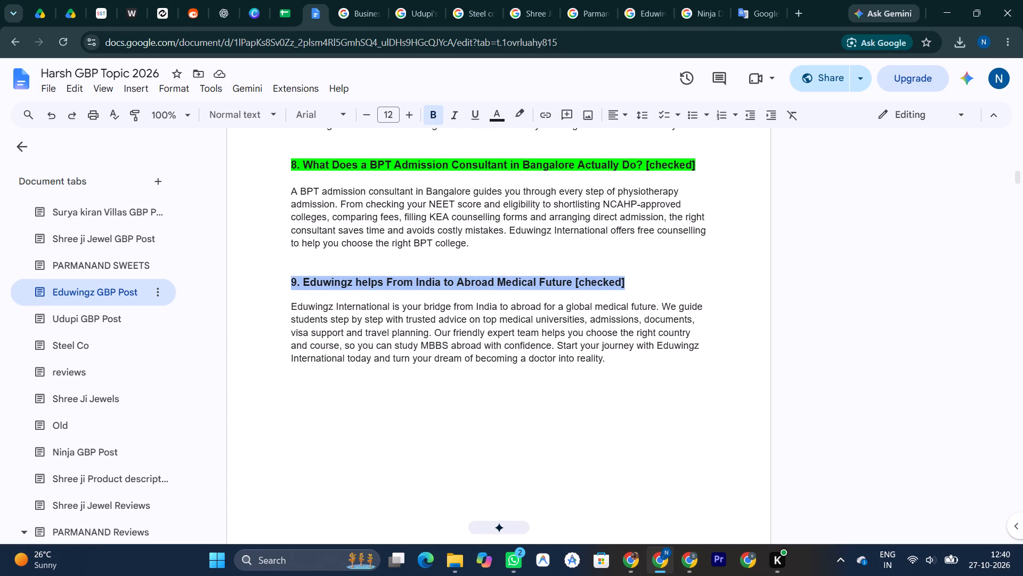
pyautogui.moveTo(261, 289); pyautogui.dragTo(271, 274)
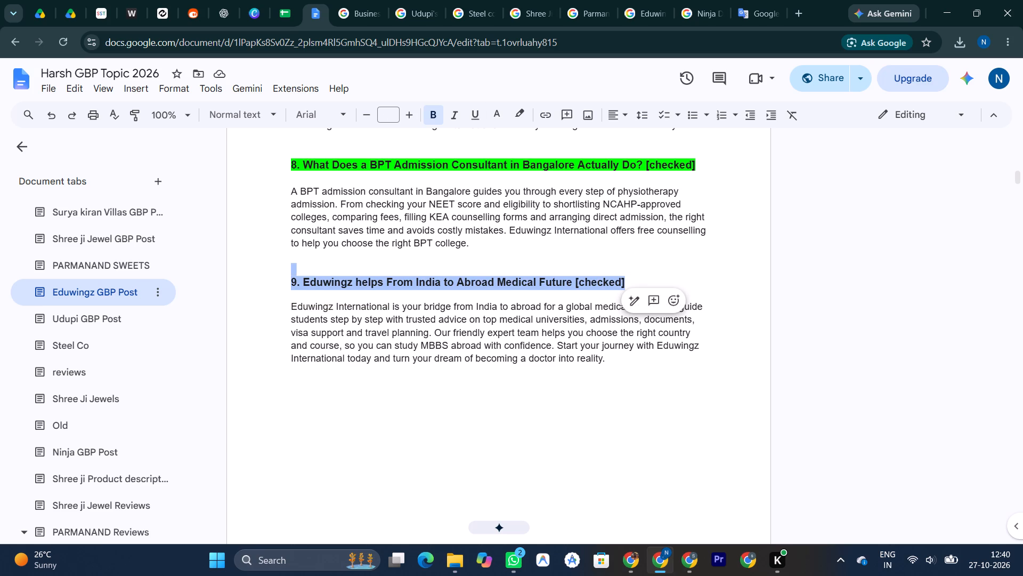
pyautogui.click(518, 116)
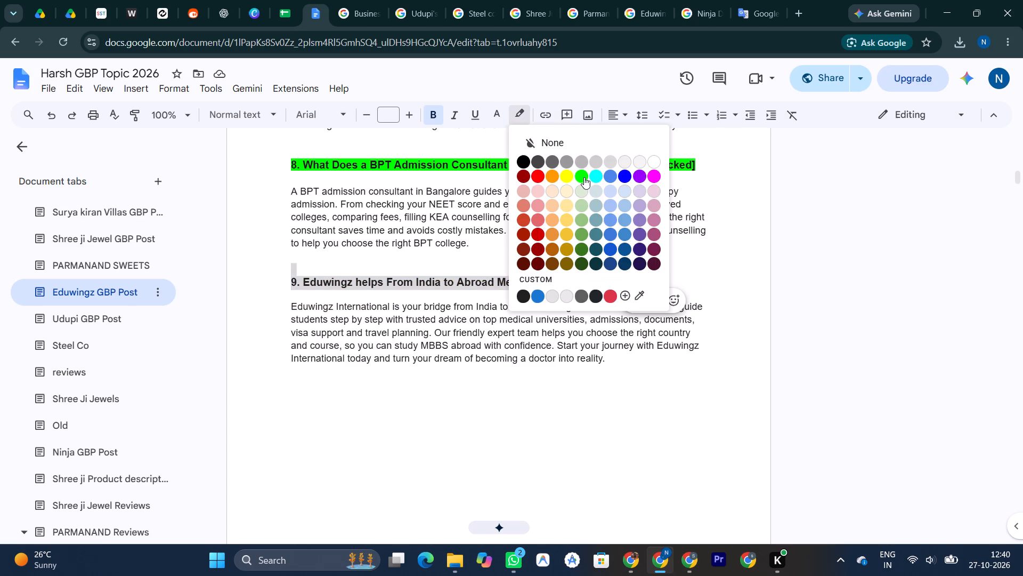
pyautogui.click(584, 177)
pyautogui.click(635, 276)
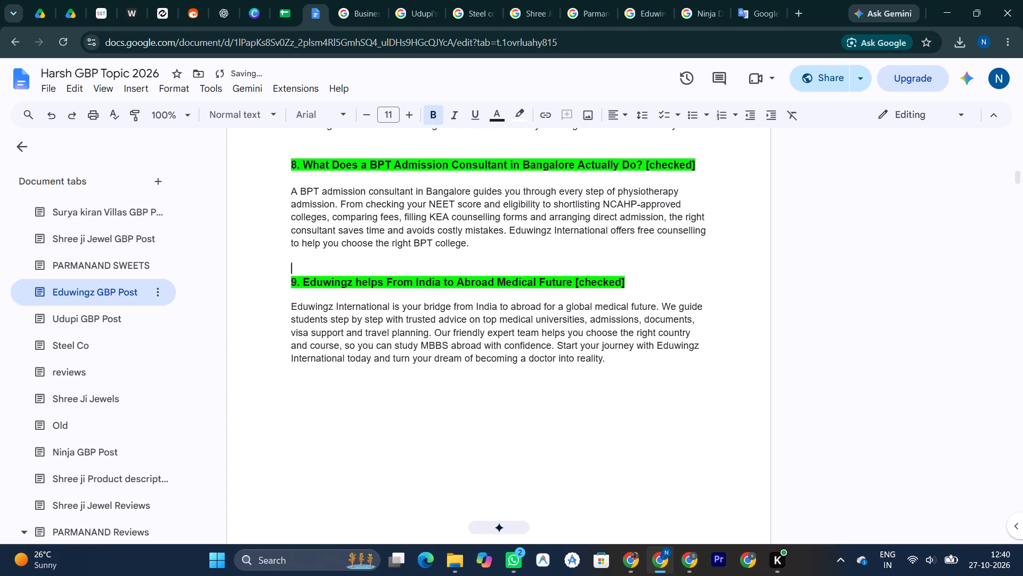
pyautogui.click(638, 284)
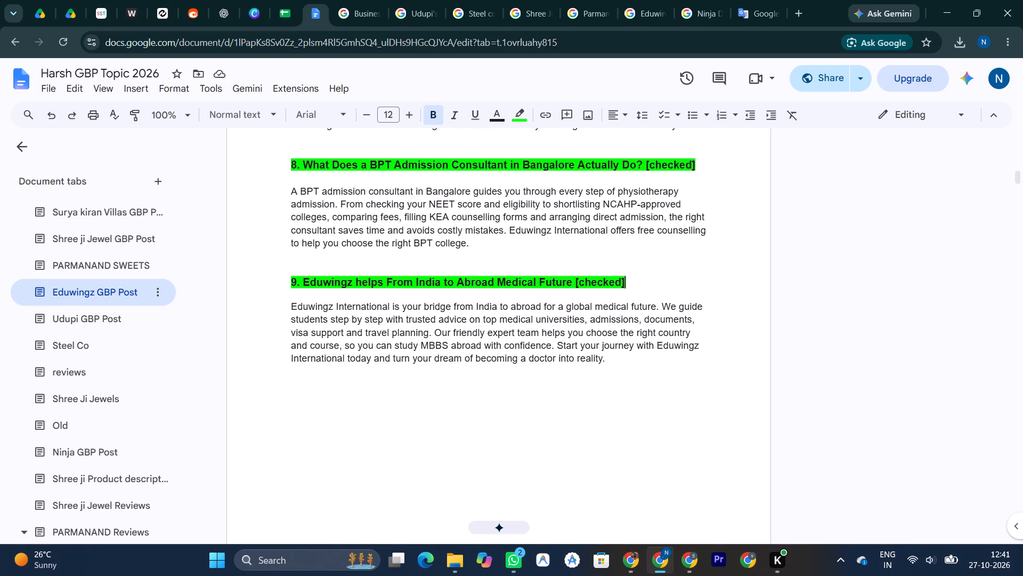
# Copy the search term "gwalior famous sweet" from the searches breakdown in Parmanand Sweets' performance report.
pyautogui.click(667, 0)
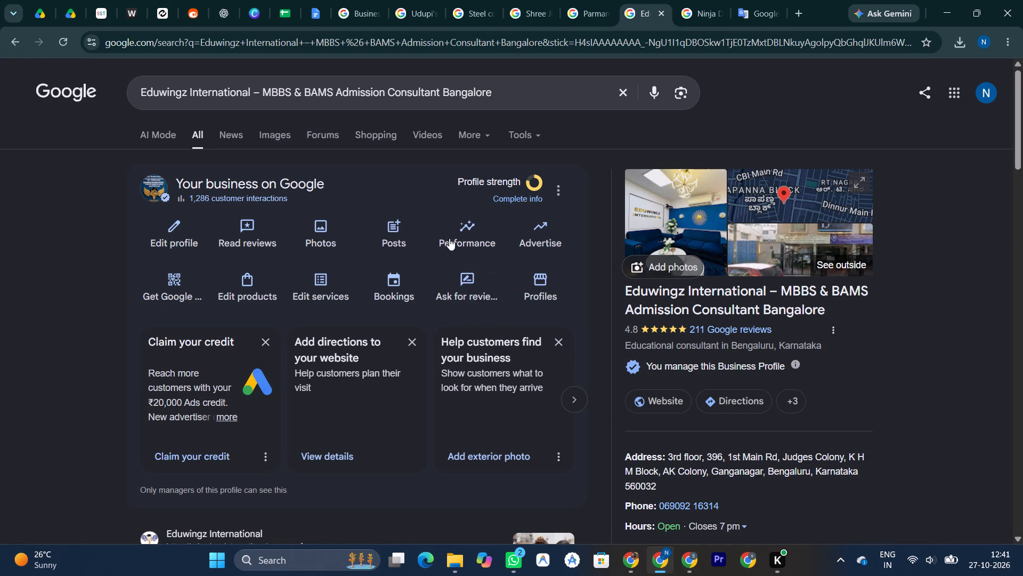
pyautogui.click(601, 0)
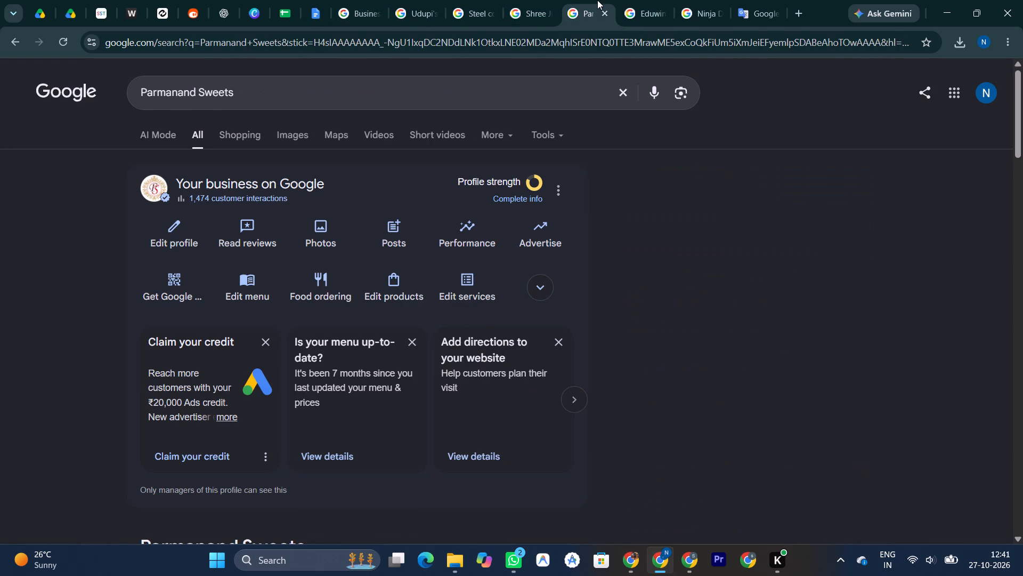
pyautogui.click(454, 230)
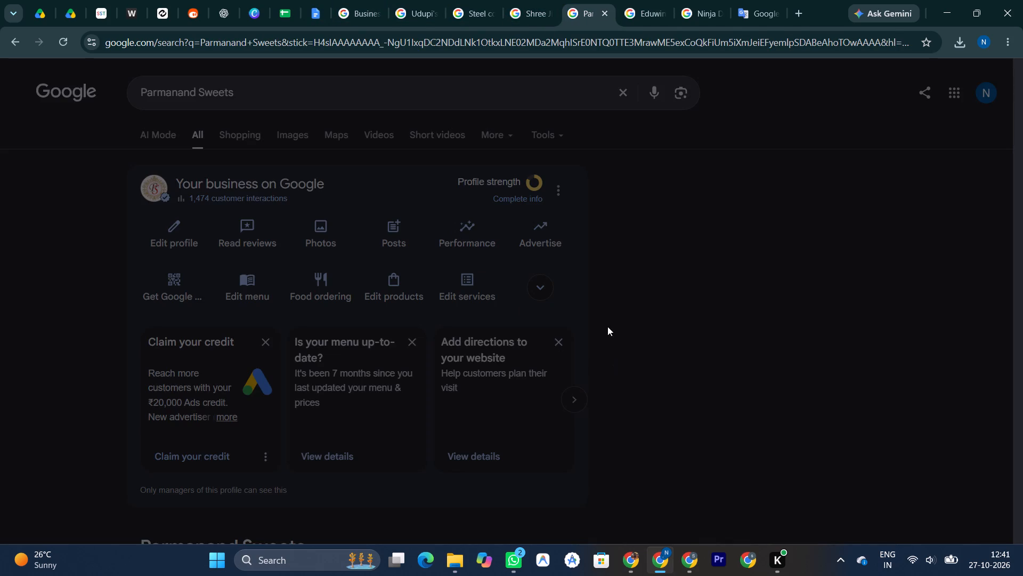
pyautogui.scroll(-11, 603, 314)
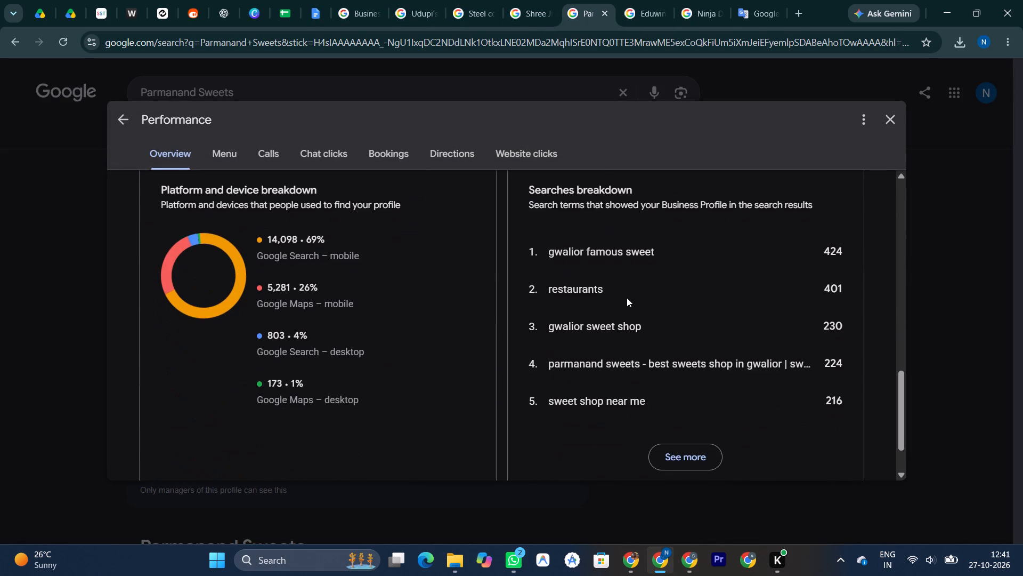
pyautogui.moveTo(668, 253); pyautogui.dragTo(549, 263)
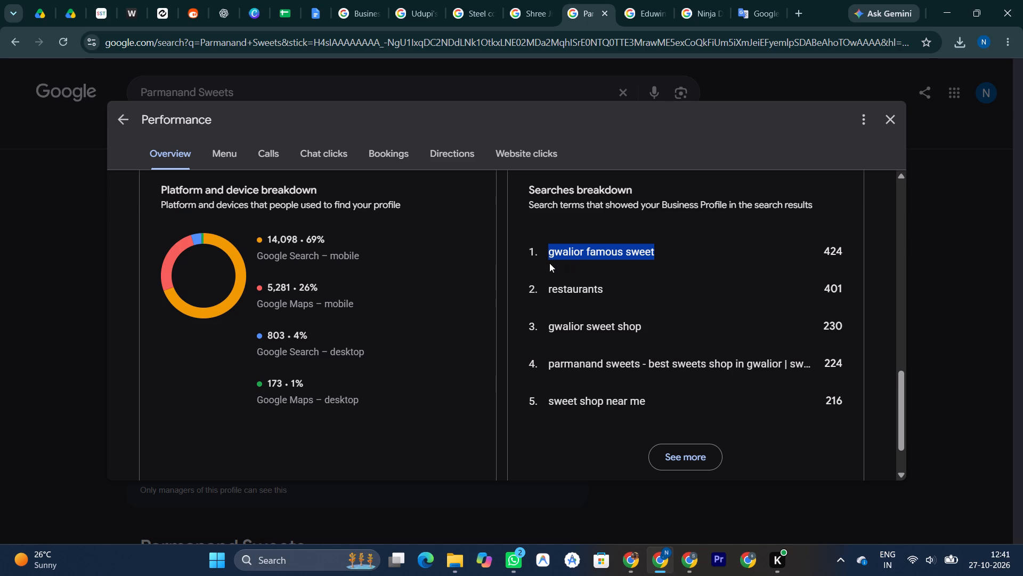
pyautogui.hotkey('ctrl', 'c')
# Rename the Gwalior Sweet Shop image in the Downloads folder as "gwalior famous sweet".
pyautogui.click(466, 564)
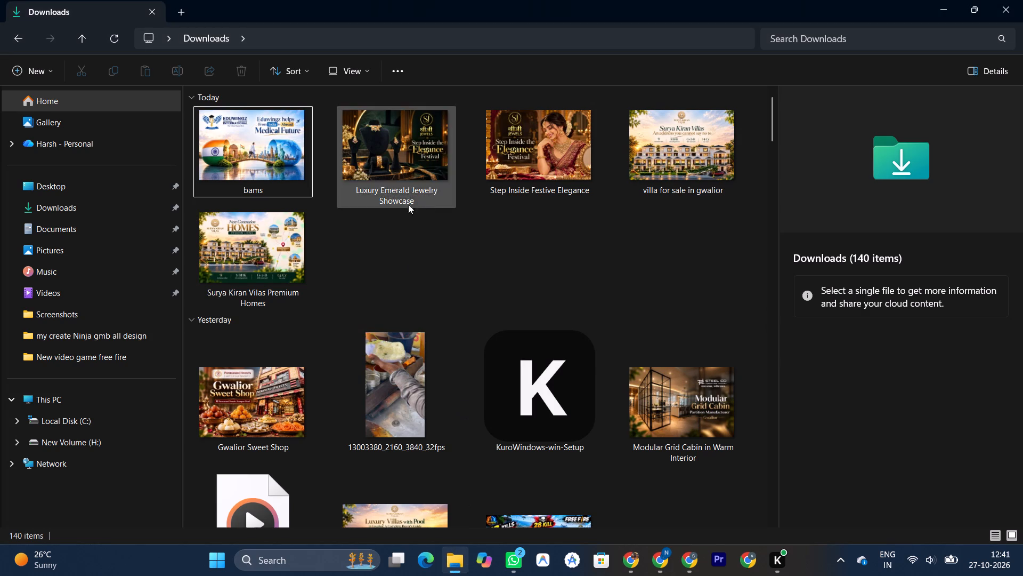
pyautogui.click(271, 390)
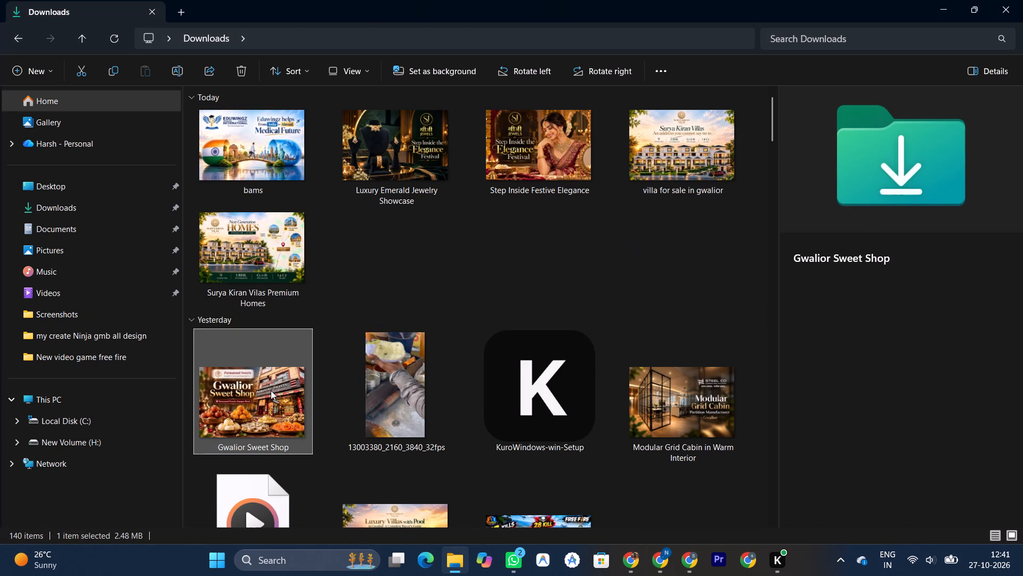
pyautogui.rightClick(271, 390)
pyautogui.click(395, 30)
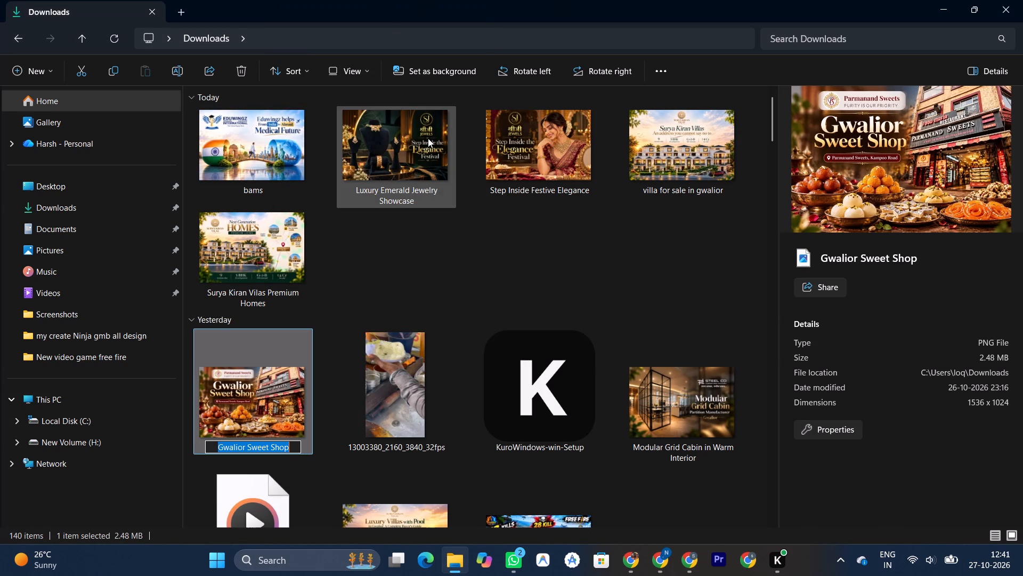
pyautogui.hotkey('ctrl', 'v')
pyautogui.click(448, 276)
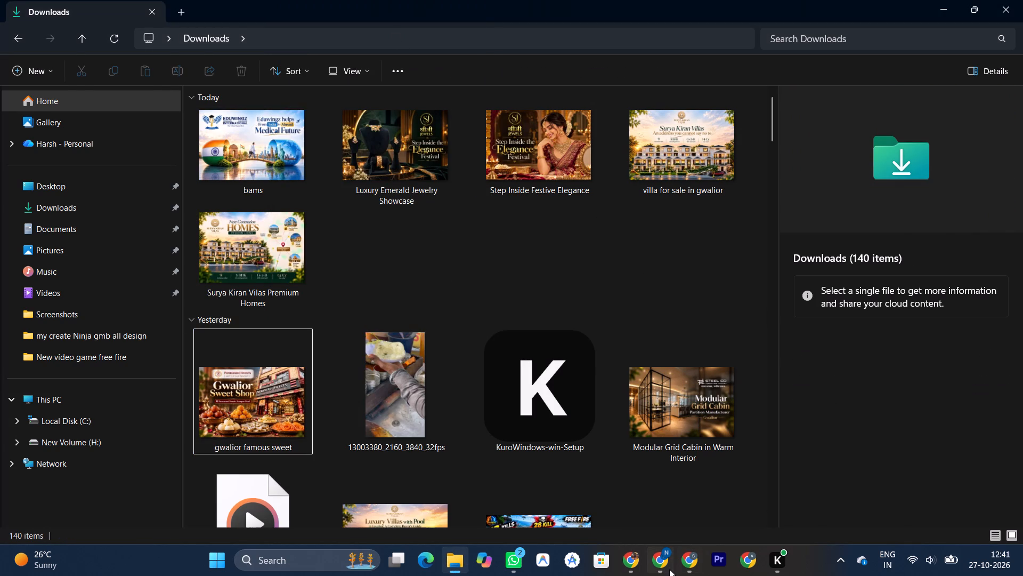
# Open Parmanand Sweets' posts, and copy topic 9 "Gwalior Sweet Shop - Parmanand Sweets" with its paragraph from the PARMANAND SWEETS document section.
pyautogui.click(669, 569)
pyautogui.click(883, 127)
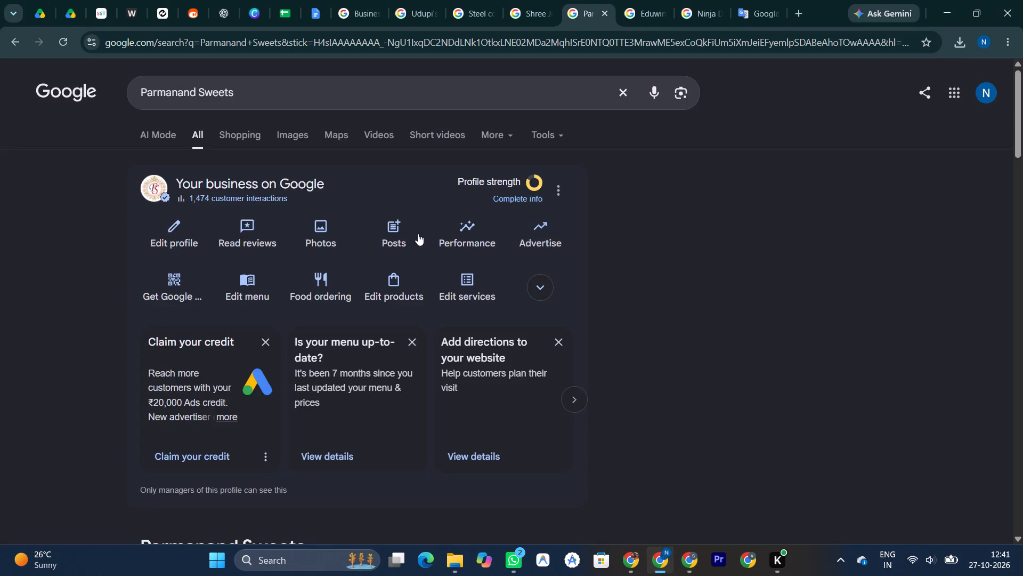
pyautogui.click(409, 230)
pyautogui.click(316, 0)
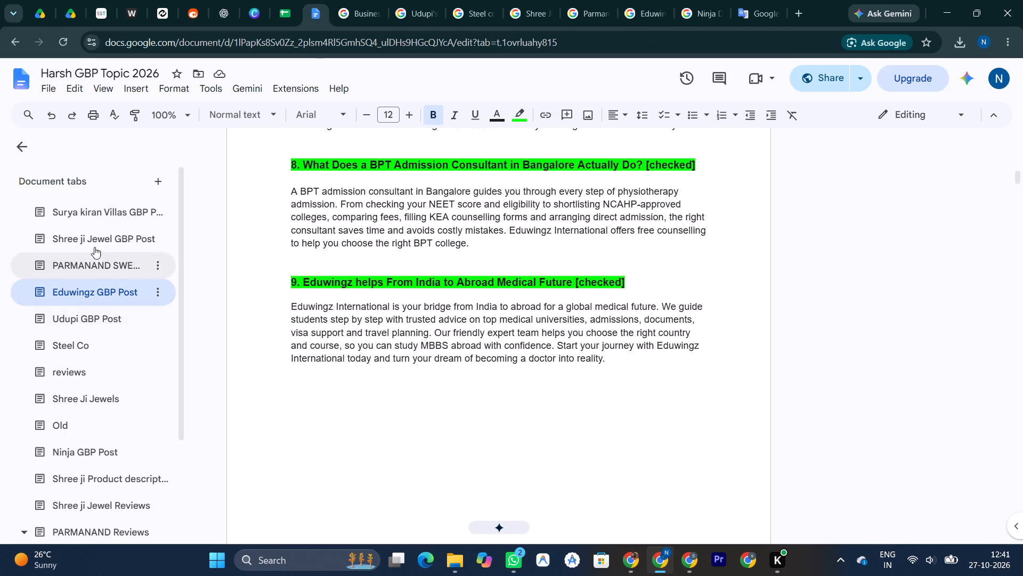
pyautogui.click(74, 257)
pyautogui.scroll(-9, 409, 268)
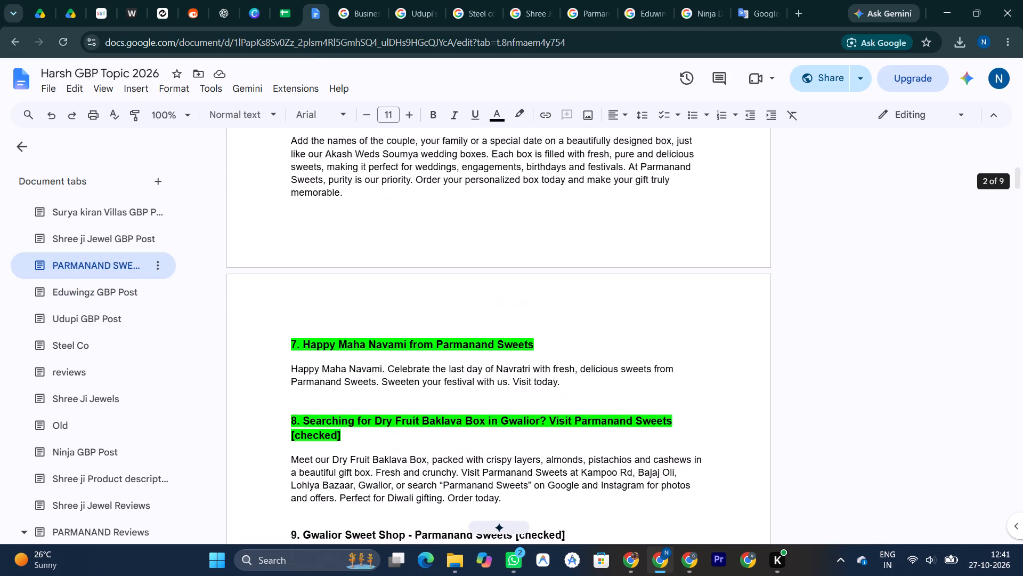
pyautogui.scroll(-4, 409, 258)
pyautogui.moveTo(303, 202); pyautogui.dragTo(391, 207)
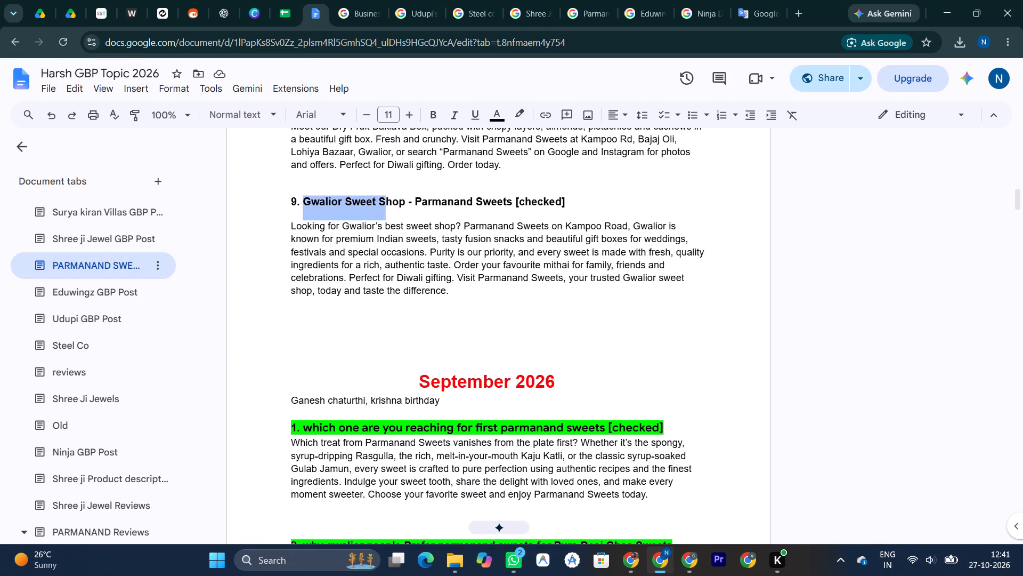
pyautogui.moveTo(391, 207); pyautogui.dragTo(526, 293)
pyautogui.hotkey('ctrl', 'c')
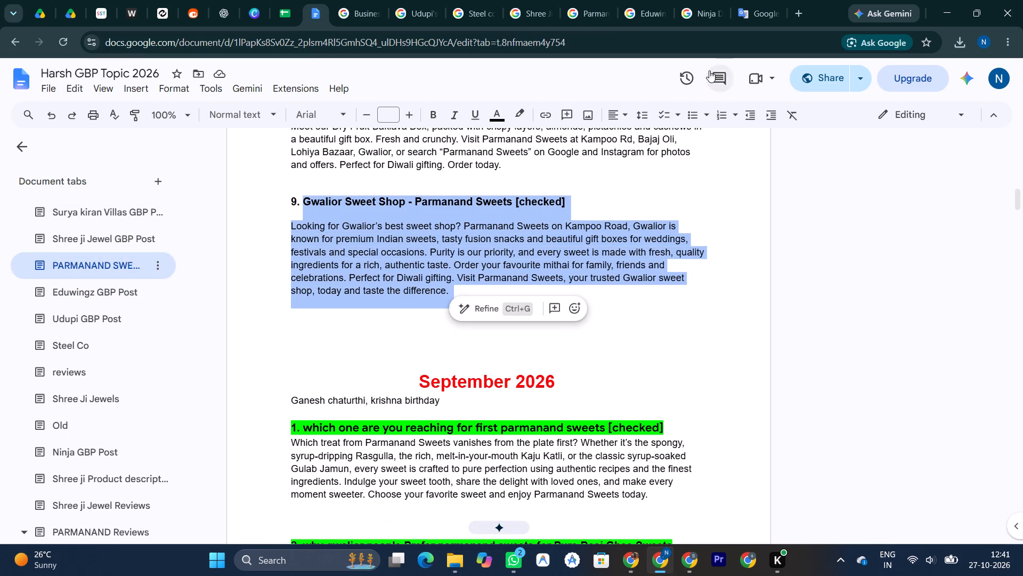
# Paste the copied text as a new Parmanand Sweets post's description, removing "[checked]" and adding a blank line below the title.
pyautogui.click(592, 0)
pyautogui.click(650, 170)
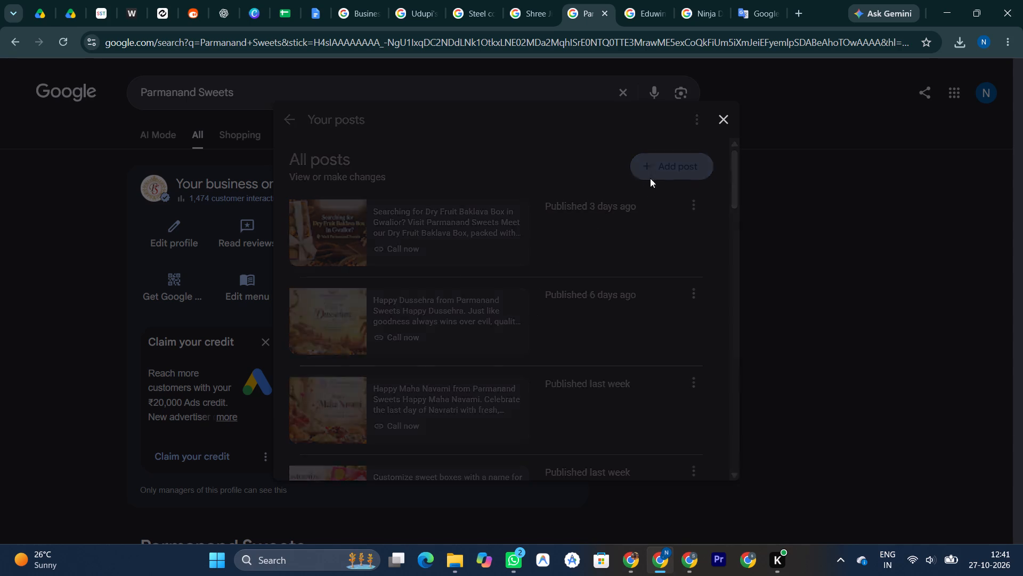
pyautogui.click(380, 231)
pyautogui.hotkey('ctrl', 'v')
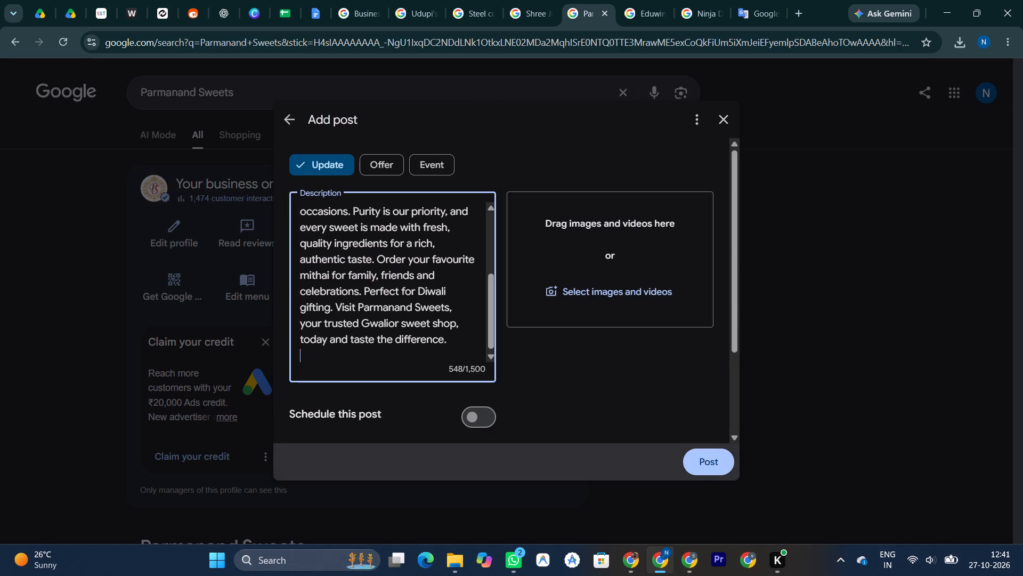
pyautogui.press('BackSpace')
pyautogui.scroll(6, 443, 349)
pyautogui.click(410, 227)
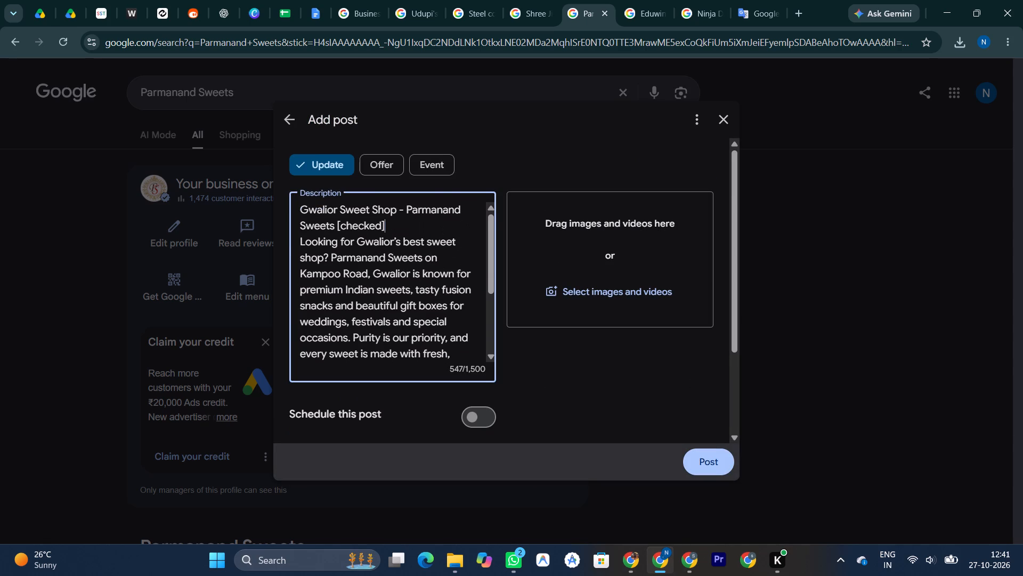
pyautogui.hotkey('shift', 'Return')
pyautogui.moveTo(398, 228); pyautogui.dragTo(338, 225)
pyautogui.press('BackSpace')
pyautogui.press('BackSpace')
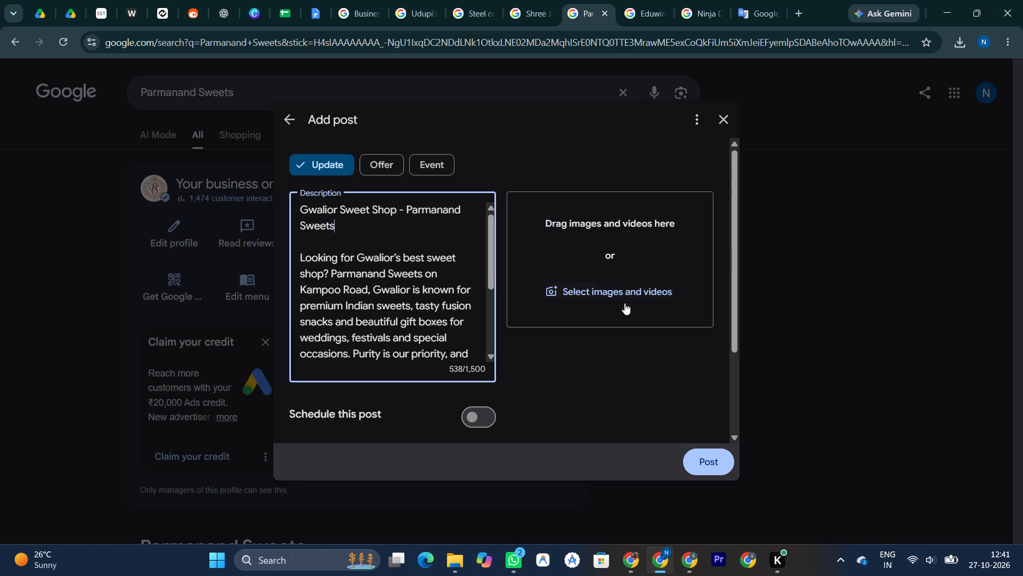
# Upload the "gwalior famous sweet" image from Downloads to the post.
pyautogui.click(622, 301)
pyautogui.scroll(-2, 561, 271)
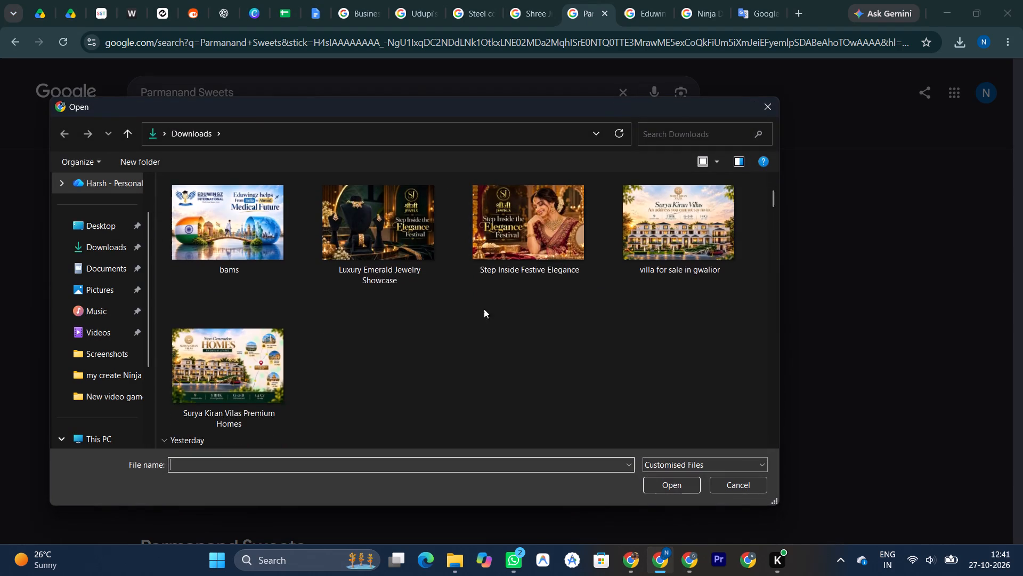
pyautogui.scroll(-2, 410, 348)
pyautogui.click(278, 270)
pyautogui.click(690, 491)
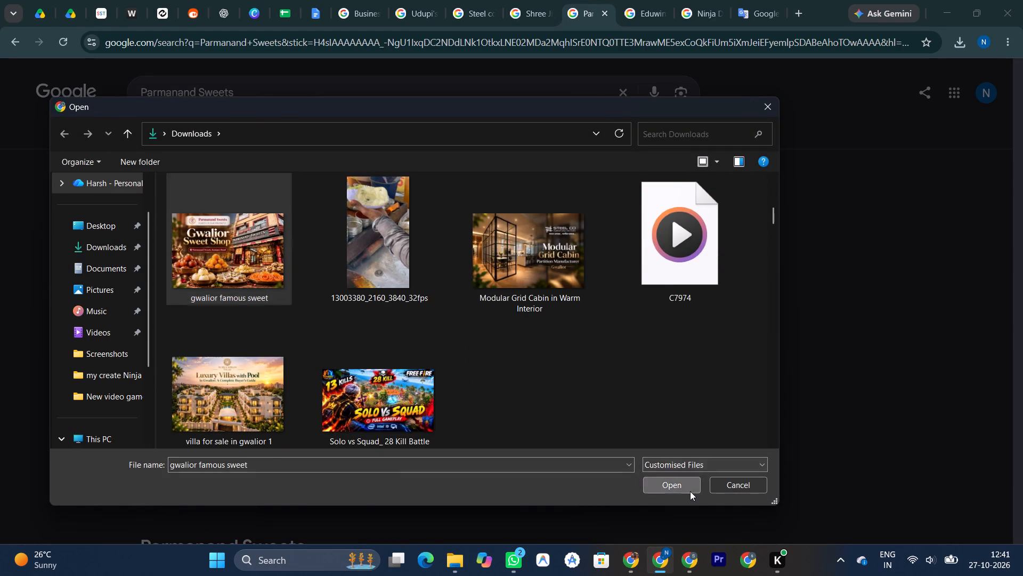
# Add a "Call now" button to the post.
pyautogui.scroll(-12, 597, 332)
pyautogui.click(328, 405)
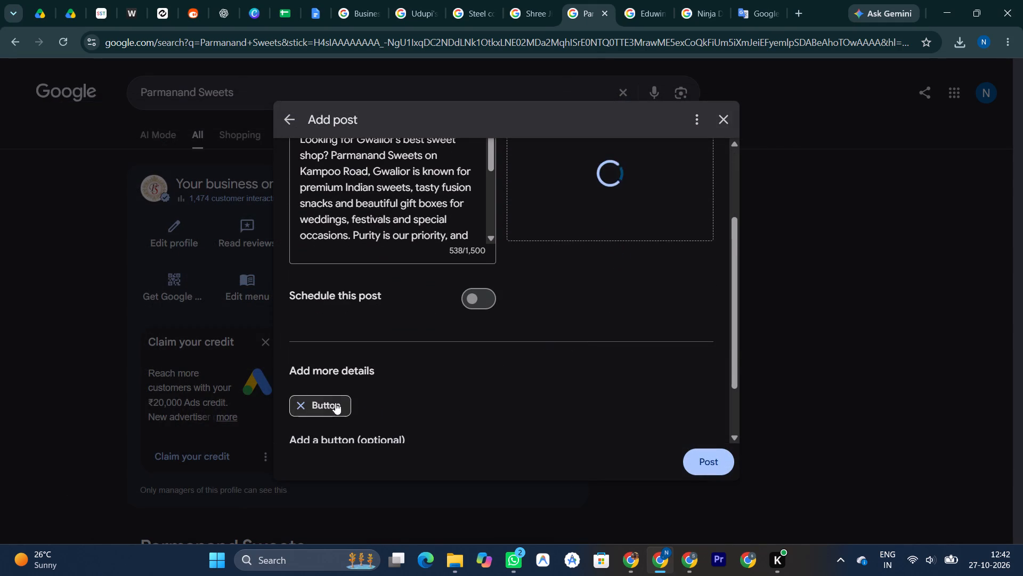
pyautogui.scroll(-7, 391, 384)
pyautogui.click(411, 389)
pyautogui.click(372, 357)
# Check the draft's content and publish it with scheduling off, skipping the copy to other managed profiles.
pyautogui.scroll(-6, 578, 327)
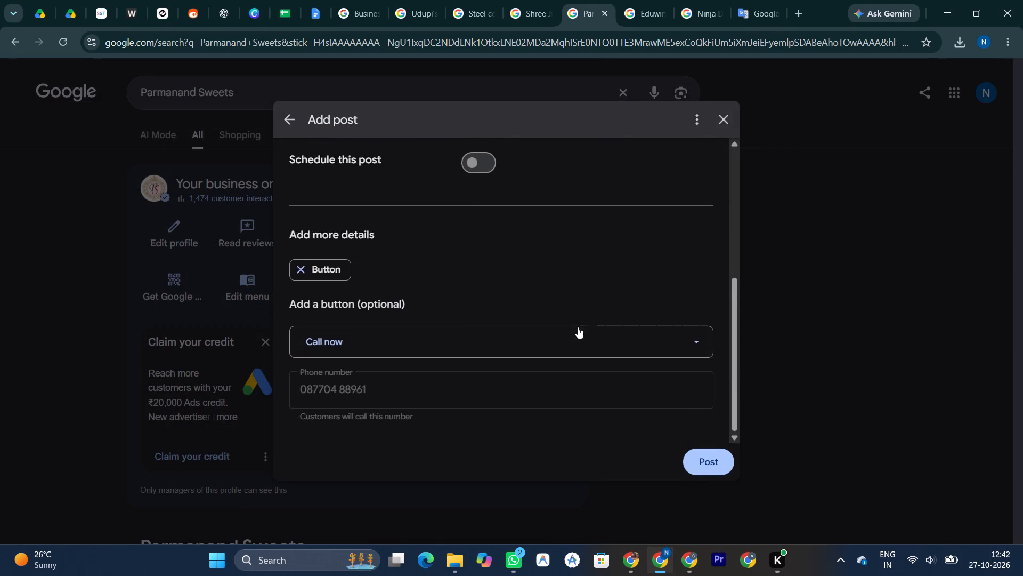
pyautogui.scroll(5, 578, 327)
pyautogui.scroll(-8, 601, 374)
pyautogui.scroll(8, 601, 374)
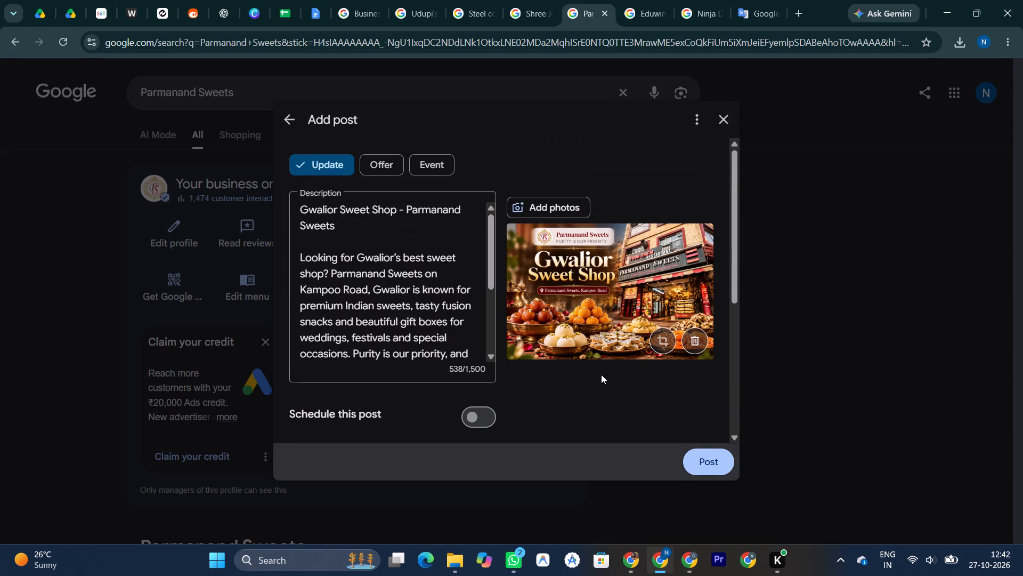
pyautogui.scroll(-7, 660, 381)
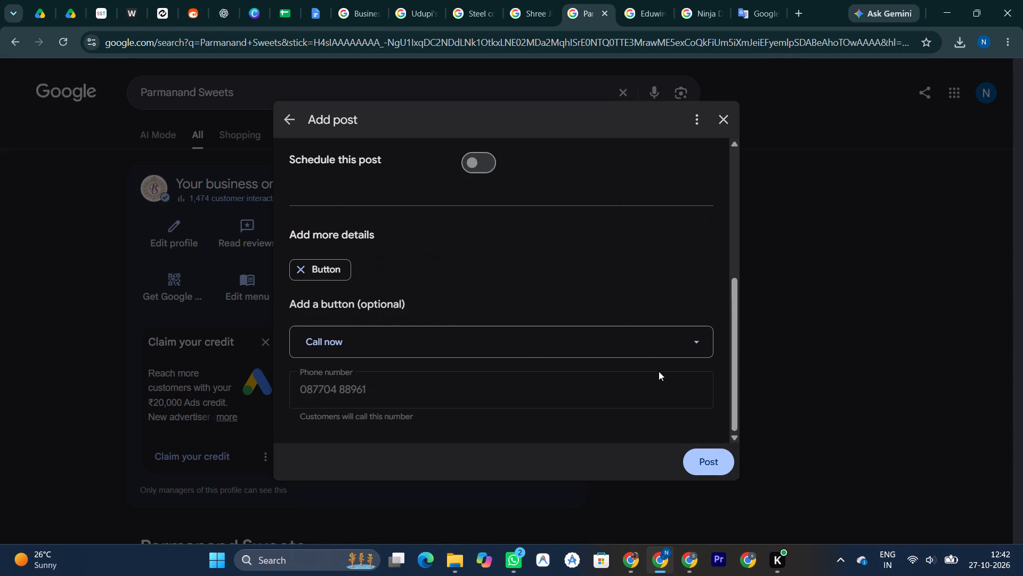
pyautogui.scroll(-5, 657, 370)
pyautogui.scroll(7, 601, 265)
pyautogui.click(709, 463)
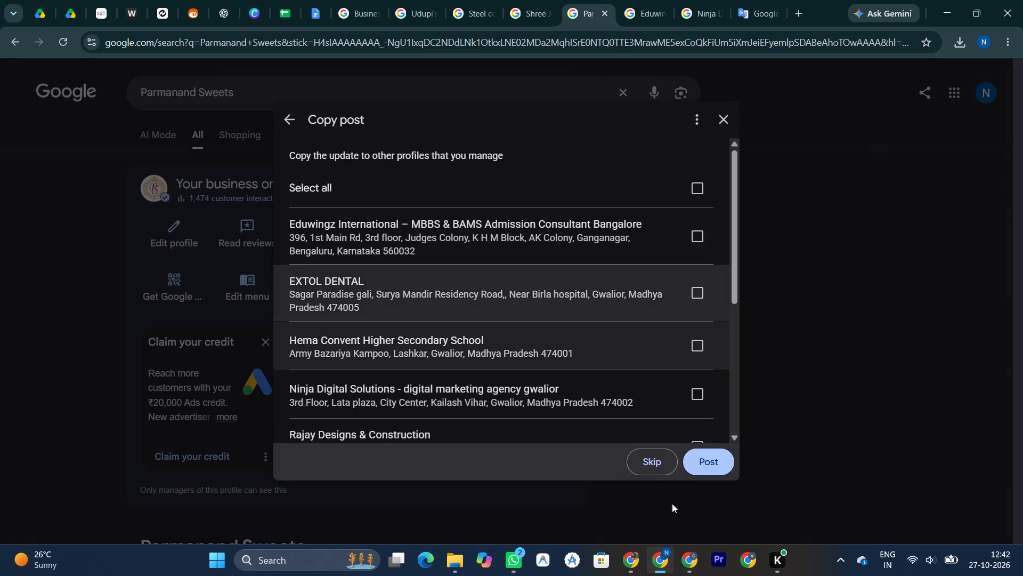
pyautogui.click(647, 467)
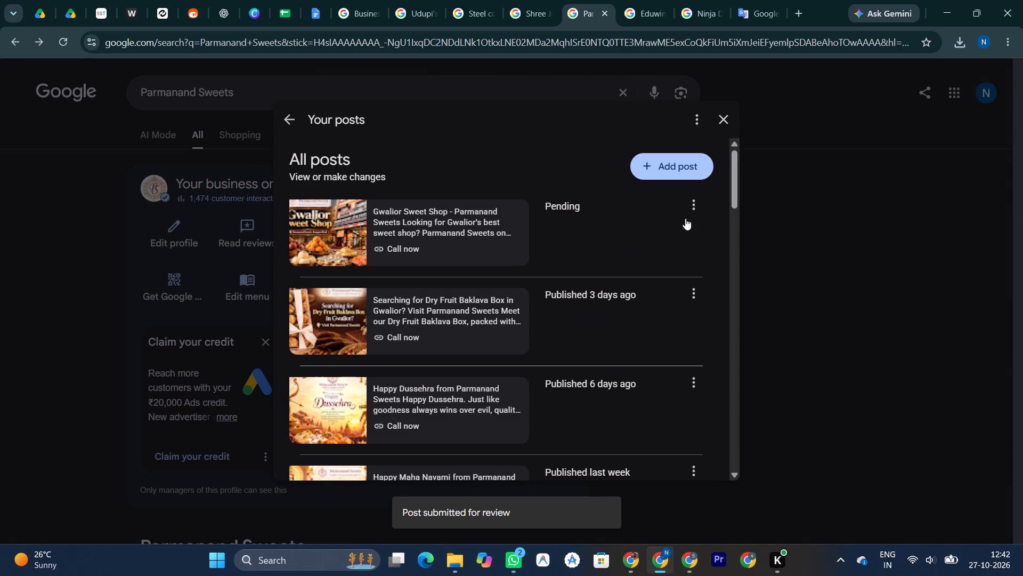
# Reload the Parmanand Sweets profile and recheck the newly submitted post's status in the posts list.
pyautogui.click(722, 119)
pyautogui.click(61, 46)
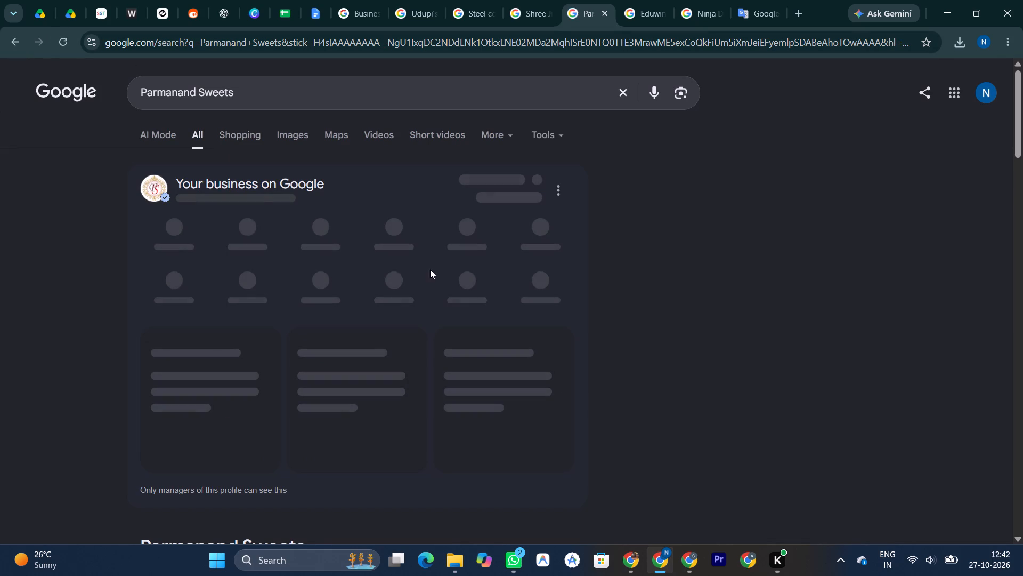
pyautogui.click(399, 236)
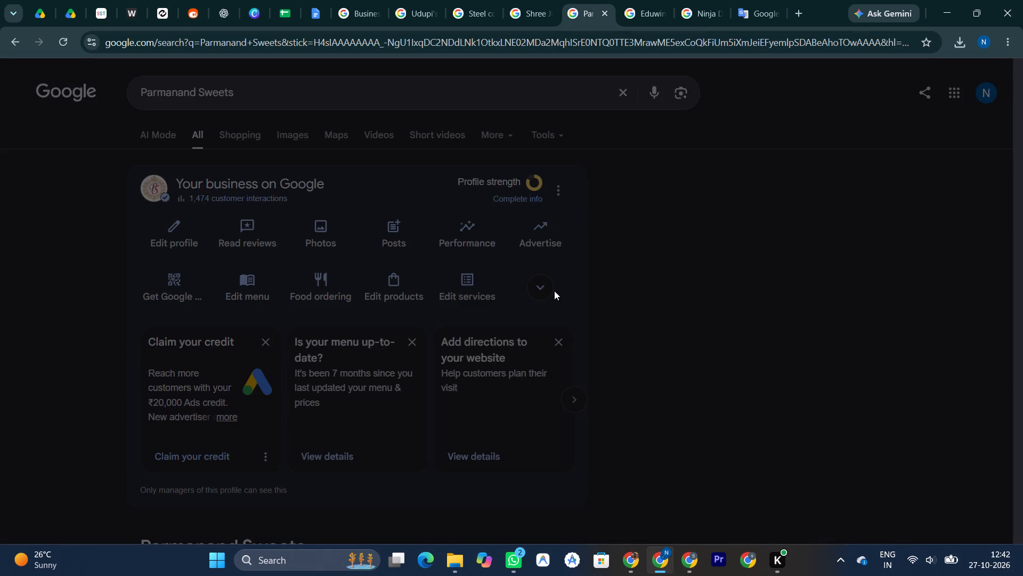
pyautogui.click(740, 118)
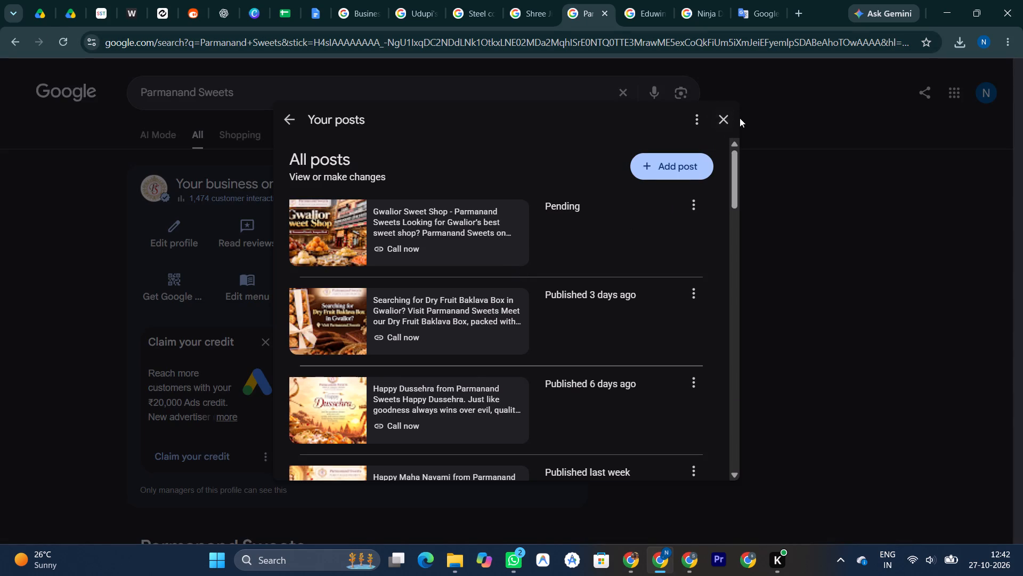
pyautogui.click(66, 34)
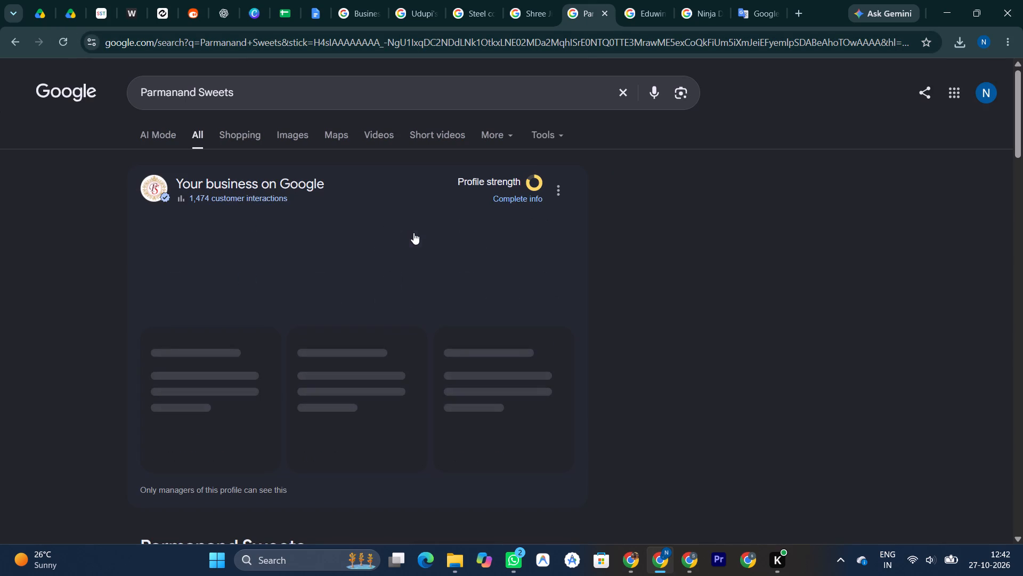
pyautogui.click(410, 232)
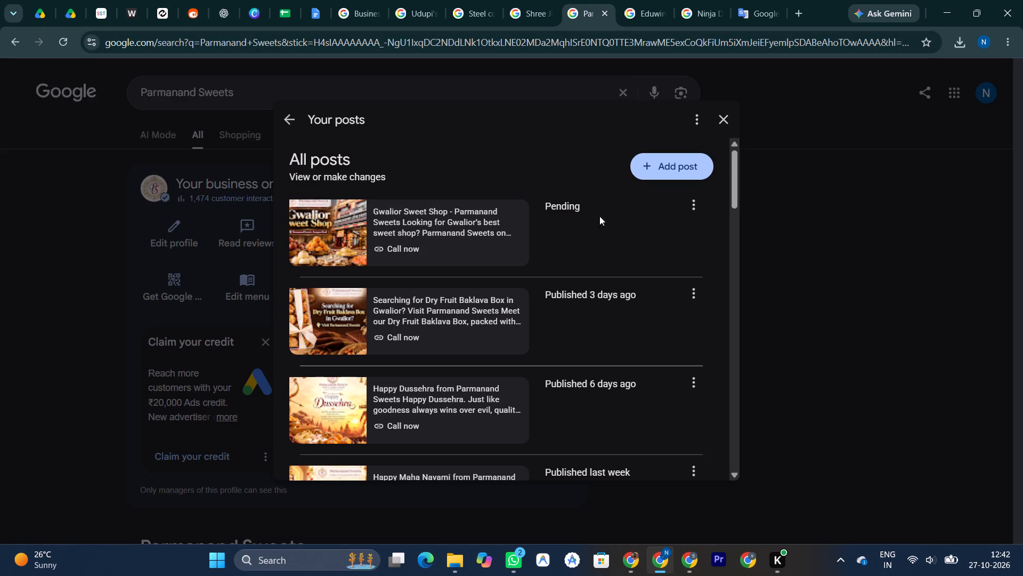
pyautogui.click(729, 127)
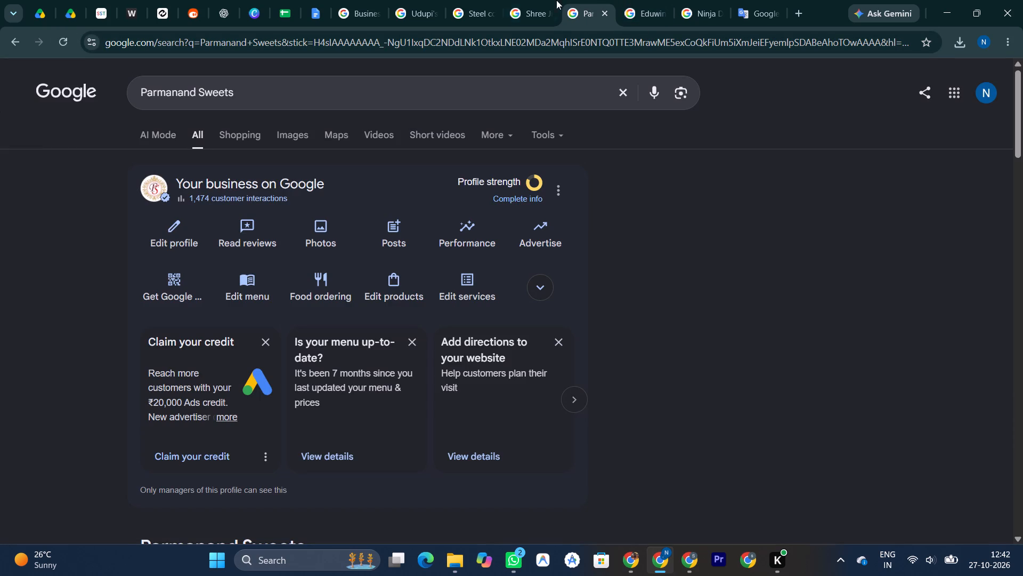
# Copy the title "Gwalior Sweet Shop - Parmanand Sweets" from the topic document into the PARMANAND SWEETS calendar's 27 October topic cell.
pyautogui.click(314, 0)
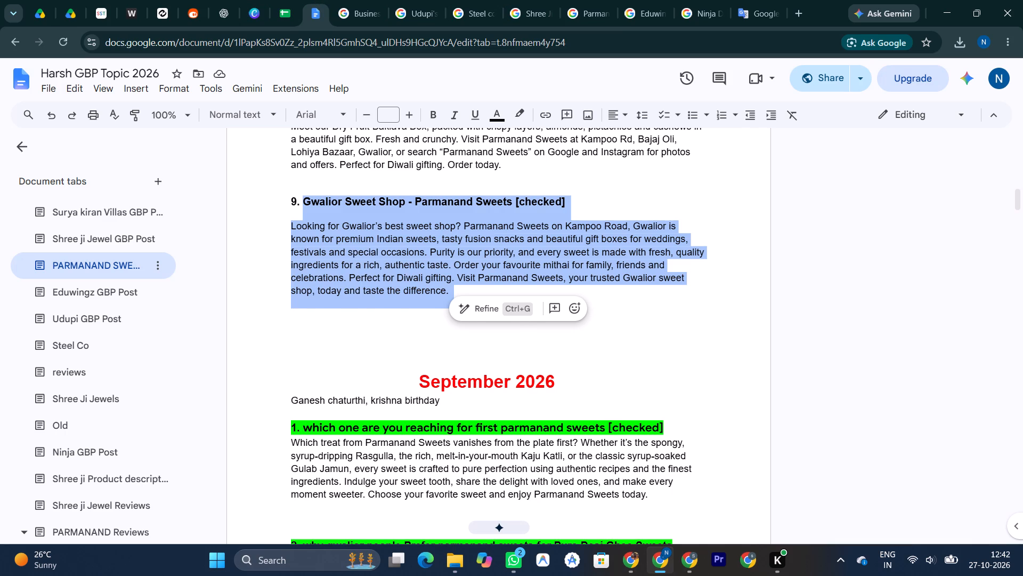
pyautogui.click(402, 212)
pyautogui.moveTo(570, 201); pyautogui.dragTo(312, 215)
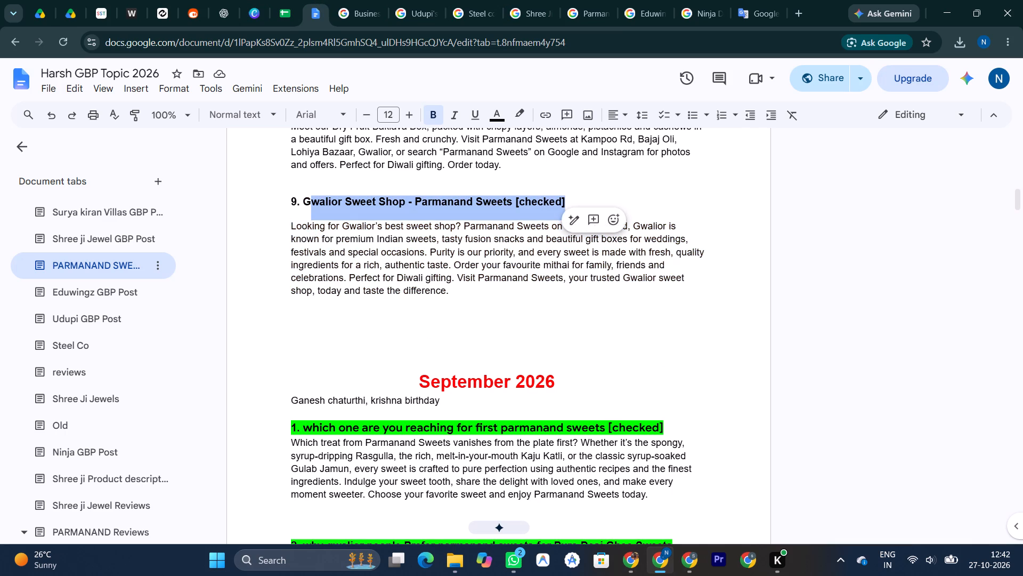
pyautogui.click(530, 195)
pyautogui.moveTo(511, 202); pyautogui.dragTo(311, 207)
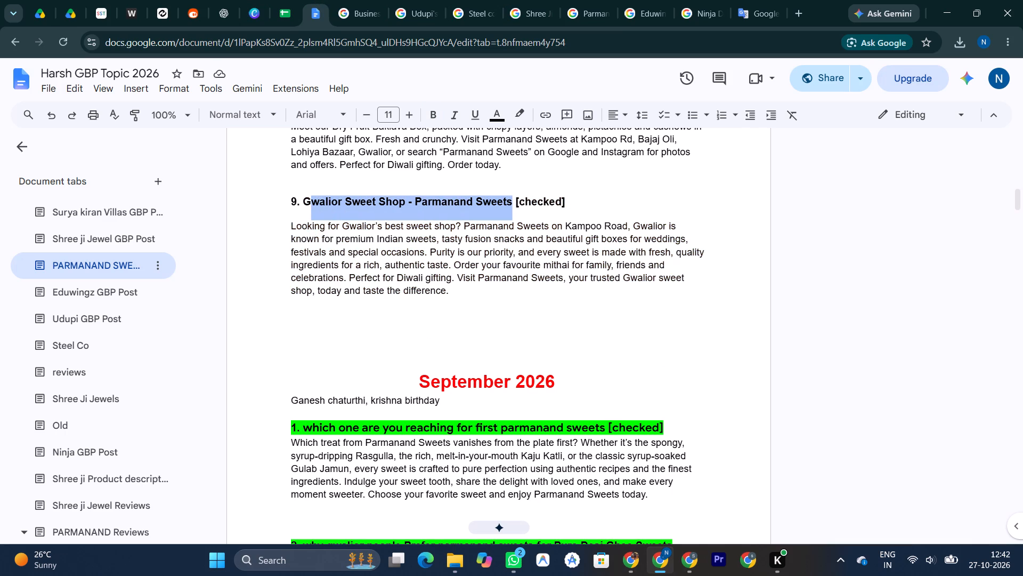
pyautogui.moveTo(311, 207); pyautogui.dragTo(307, 204)
pyautogui.hotkey('ctrl', 'c')
pyautogui.click(280, 0)
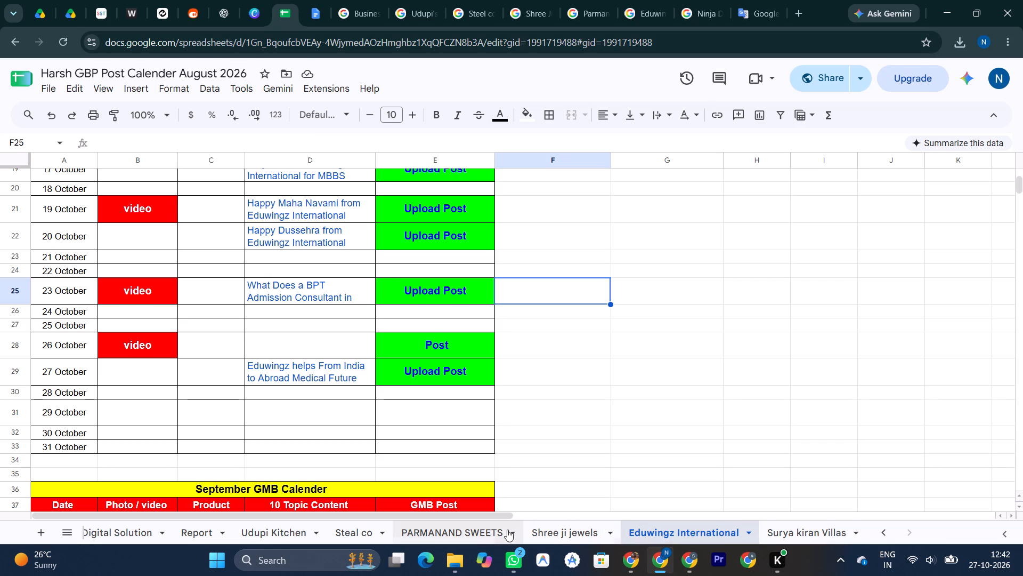
pyautogui.click(487, 530)
pyautogui.scroll(-4, 384, 390)
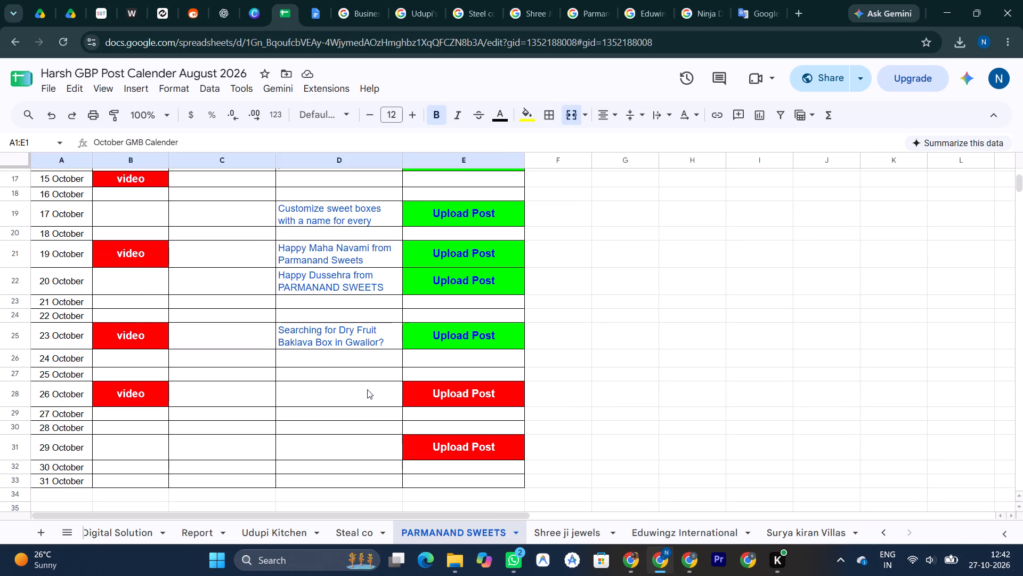
pyautogui.click(354, 411)
pyautogui.hotkey('ctrl', 'v')
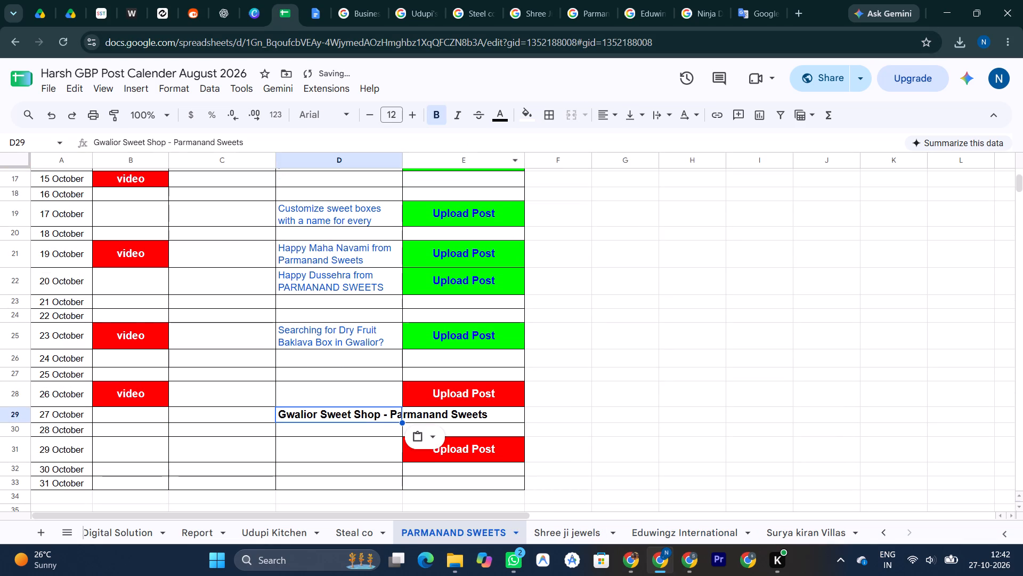
# Format the 27 October topic like the other entries: not bold, size 11, blue text, wrapped.
pyautogui.click(441, 122)
pyautogui.click(364, 110)
pyautogui.click(500, 116)
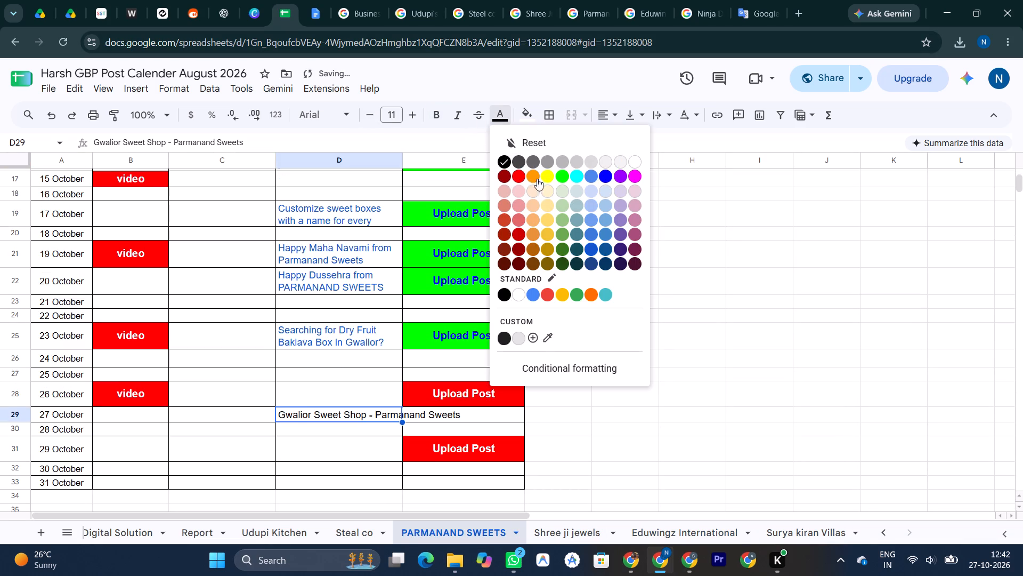
pyautogui.click(595, 247)
pyautogui.click(652, 115)
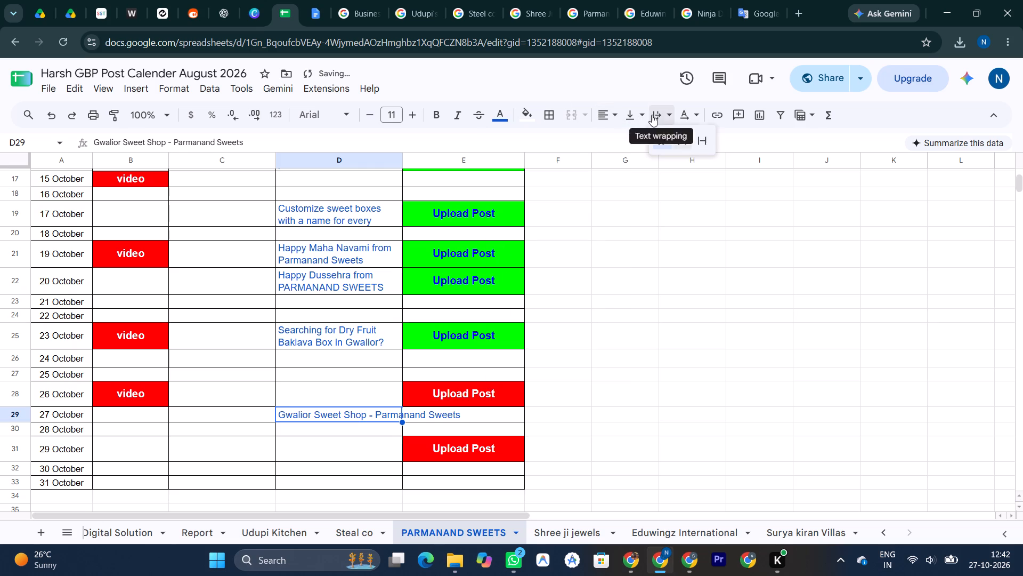
pyautogui.click(669, 145)
pyautogui.click(670, 116)
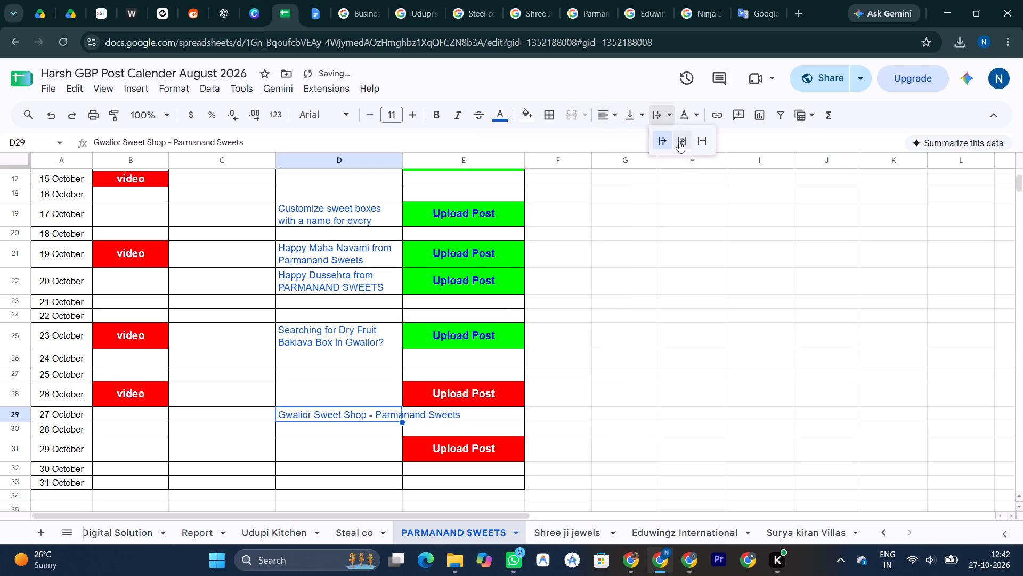
pyautogui.click(679, 141)
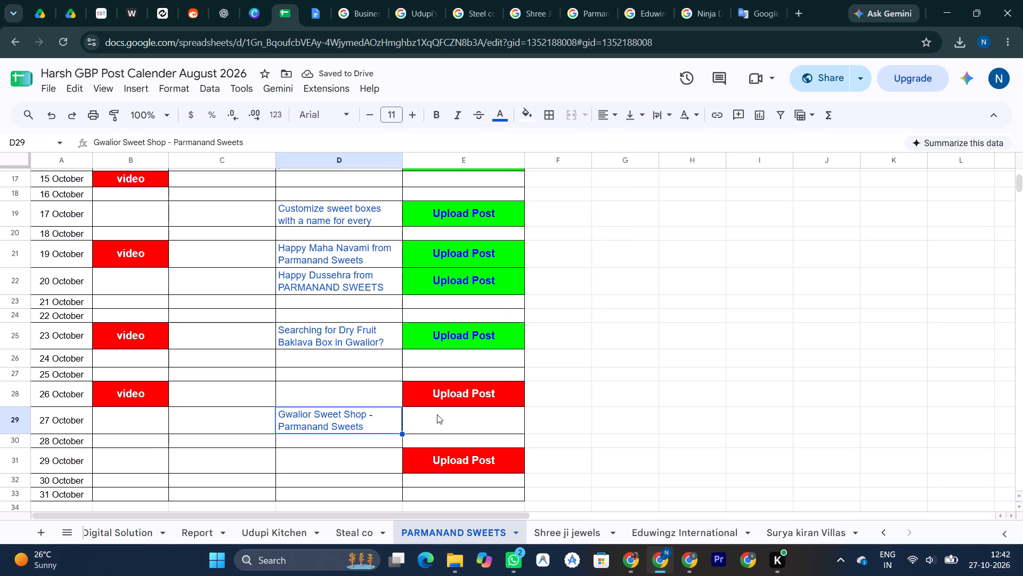
# Copy the green "Upload Post" status from 23 October to the 27 October GMB post cell.
pyautogui.click(437, 398)
pyautogui.click(455, 338)
pyautogui.hotkey('ctrl', 'c')
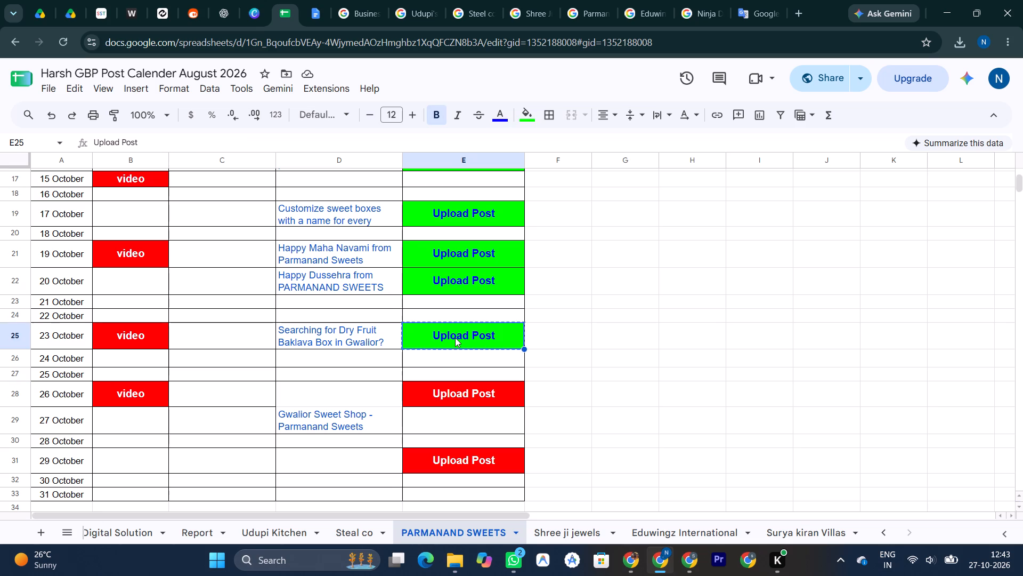
pyautogui.click(457, 419)
pyautogui.hotkey('ctrl', 'v')
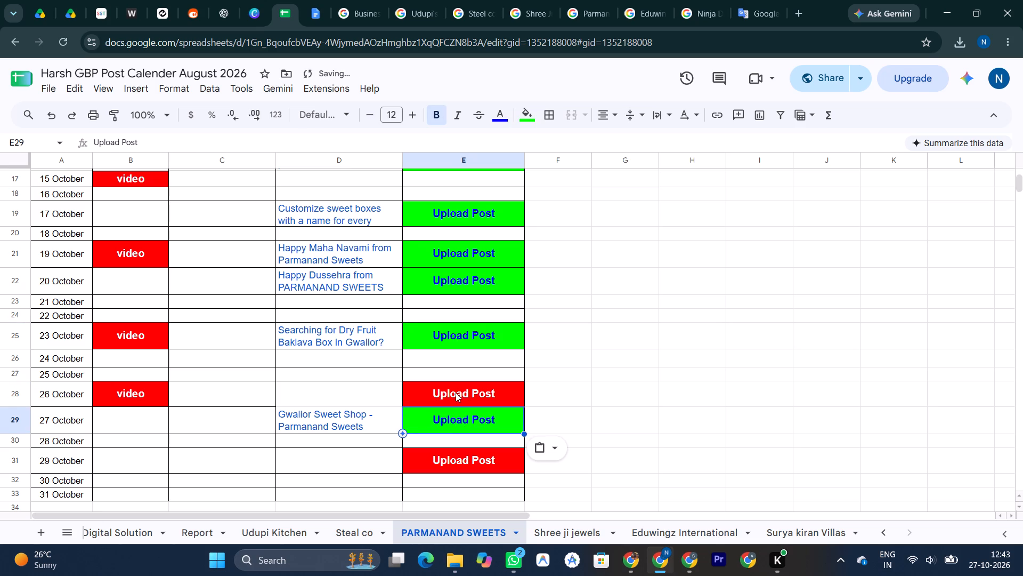
# Replace the red 26 October status with the copied green "Upload Post" cell.
pyautogui.doubleClick(456, 393)
pyautogui.hotkey('ctrl', 'v')
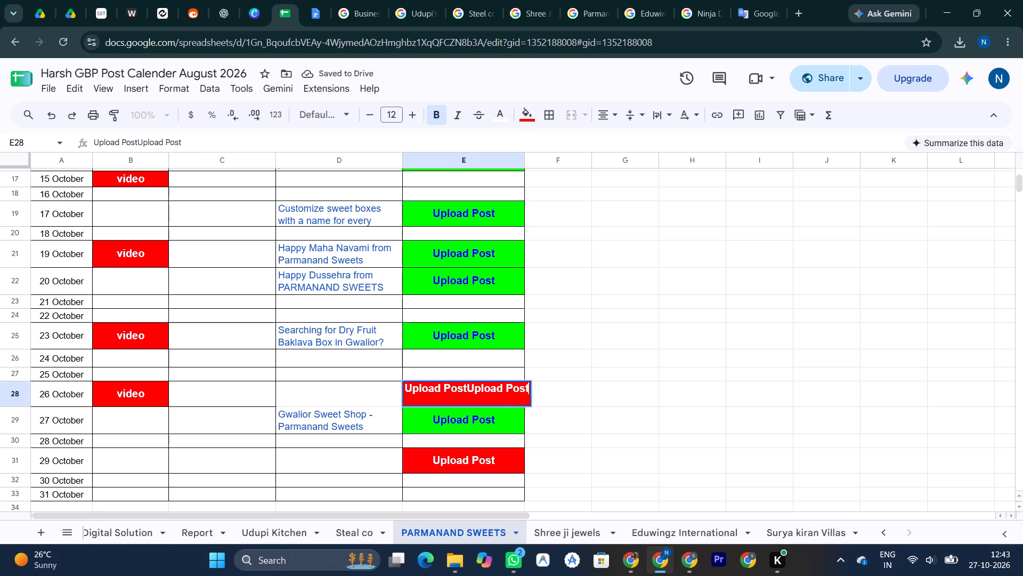
pyautogui.tripleClick(456, 393)
pyautogui.hotkey('ctrl', 'v')
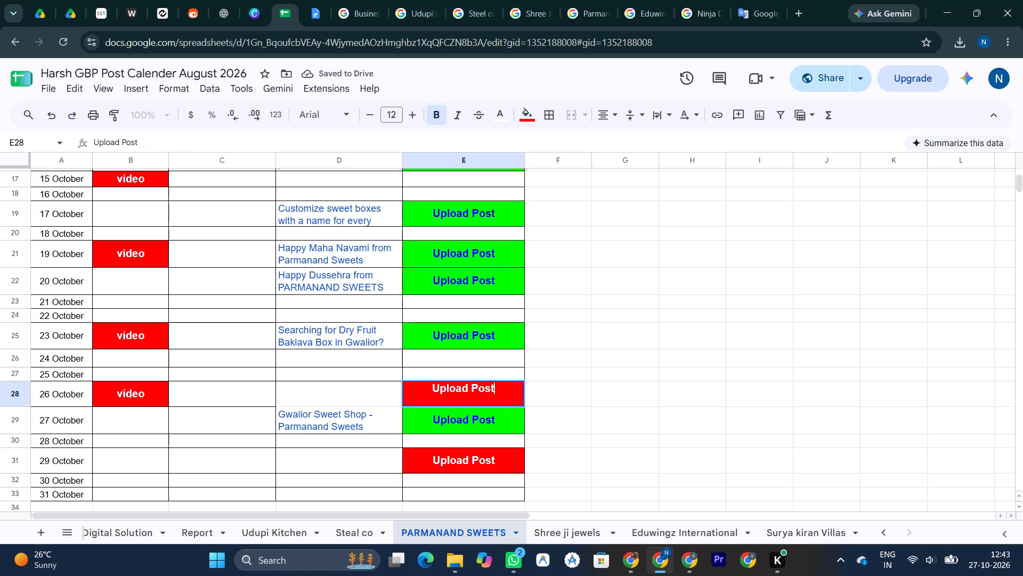
pyautogui.click(563, 392)
pyautogui.click(483, 391)
pyautogui.hotkey('ctrl', 'v')
pyautogui.click(483, 391)
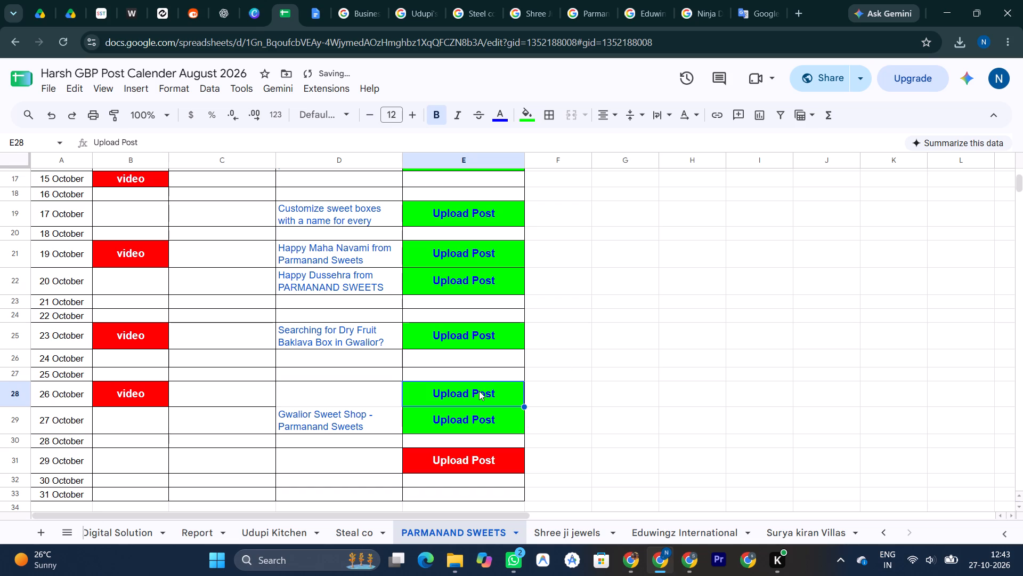
# Shorten the 26 October status text to "Post".
pyautogui.doubleClick(479, 391)
pyautogui.click(468, 390)
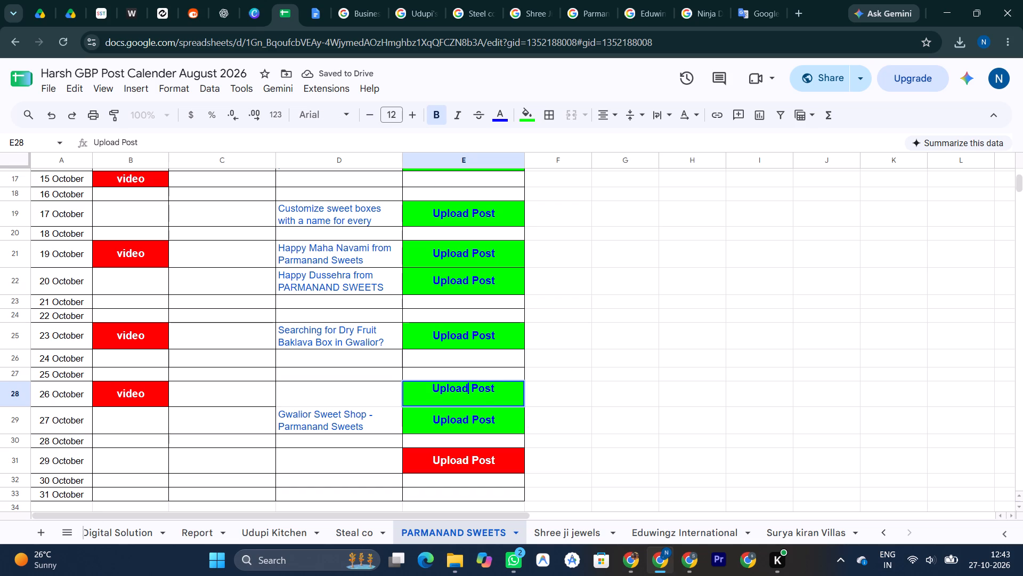
pyautogui.press('BackSpace')
pyautogui.press('BackSpace')
pyautogui.press('BackSpace')
pyautogui.press('BackSpace')
pyautogui.press('BackSpace')
pyautogui.press('BackSpace')
pyautogui.press('BackSpace')
pyautogui.press('BackSpace')
pyautogui.press('BackSpace')
pyautogui.press('BackSpace')
pyautogui.press('BackSpace')
pyautogui.press('BackSpace')
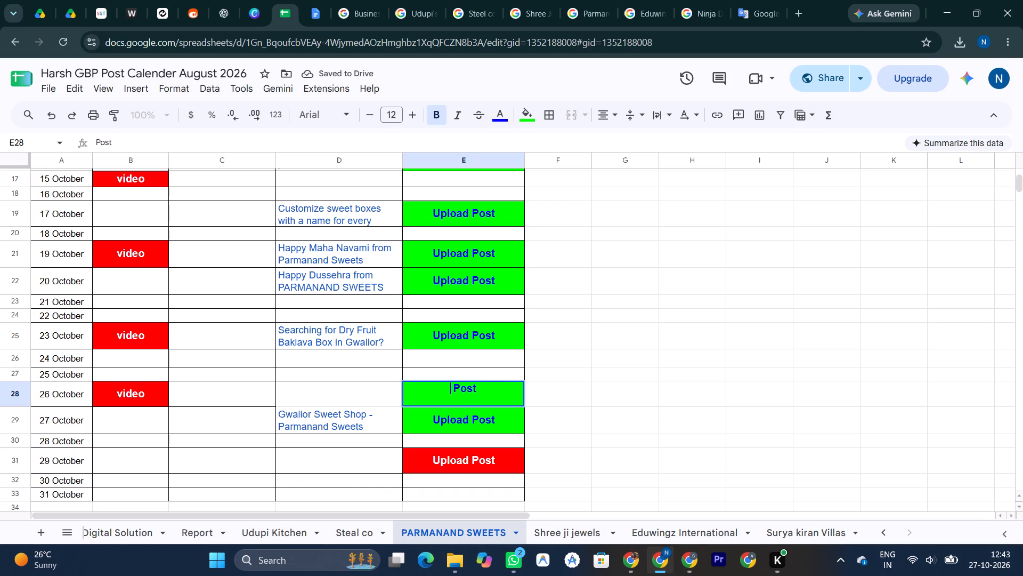
pyautogui.click(618, 383)
# Apply all borders to the topic and status cells for 26 and 27 October.
pyautogui.moveTo(347, 386); pyautogui.dragTo(412, 427)
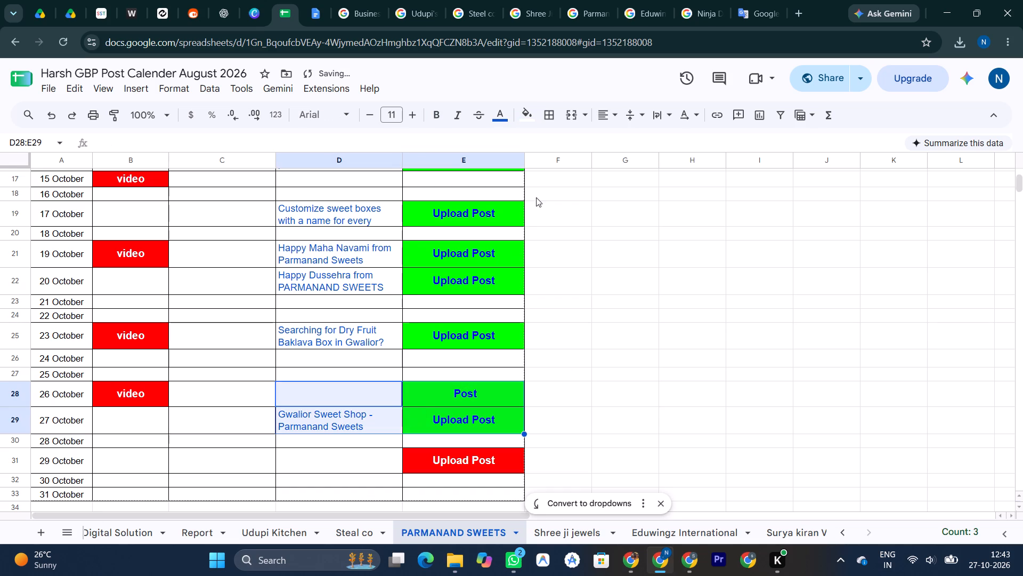
pyautogui.click(547, 107)
pyautogui.click(553, 137)
pyautogui.click(605, 346)
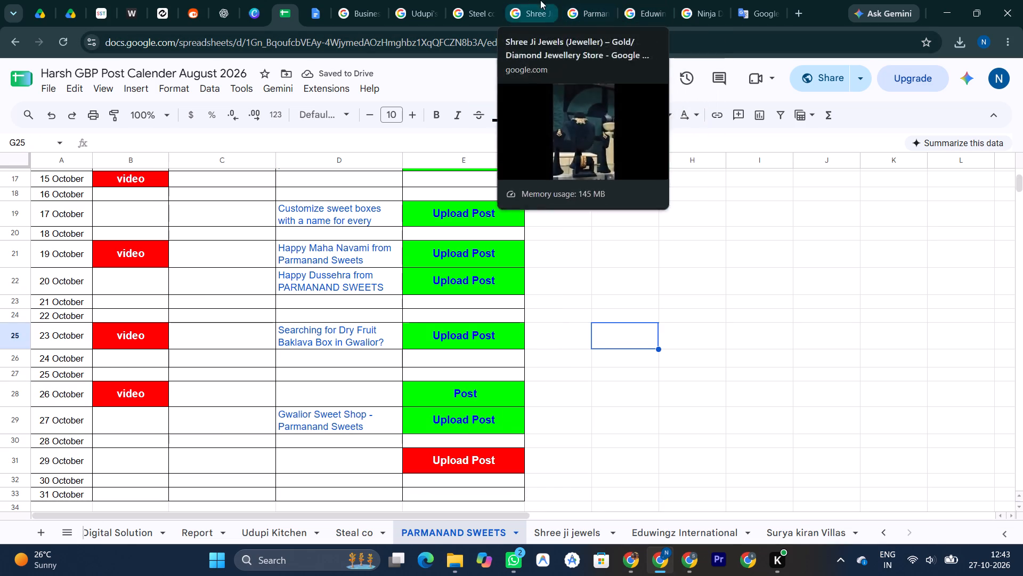
# Highlight the topic 9 heading, "Gwalior Sweet Shop - Parmanand Sweets [checked]", in green in the topic document.
pyautogui.click(320, 0)
pyautogui.click(598, 214)
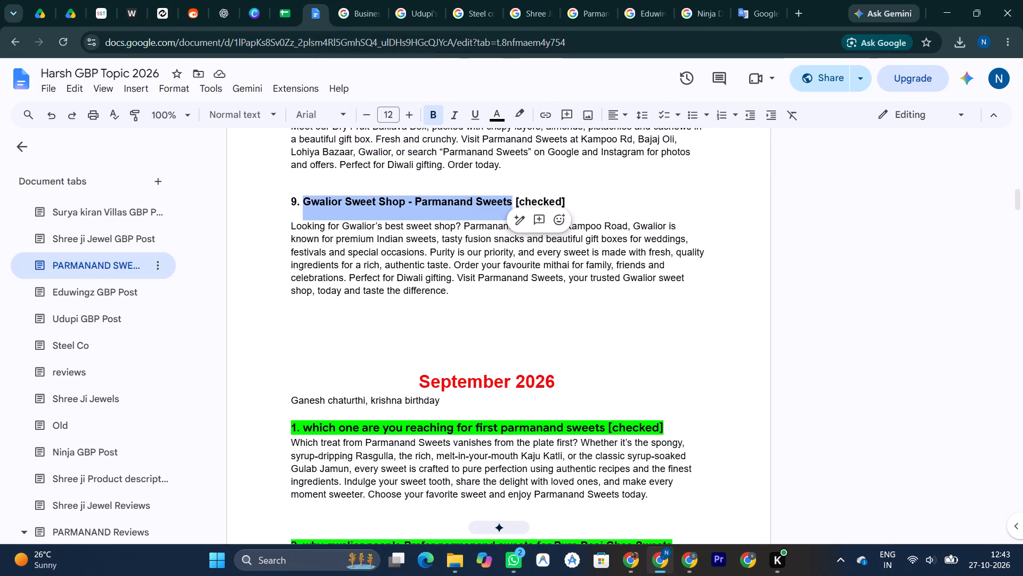
pyautogui.moveTo(588, 199); pyautogui.dragTo(285, 206)
pyautogui.click(520, 120)
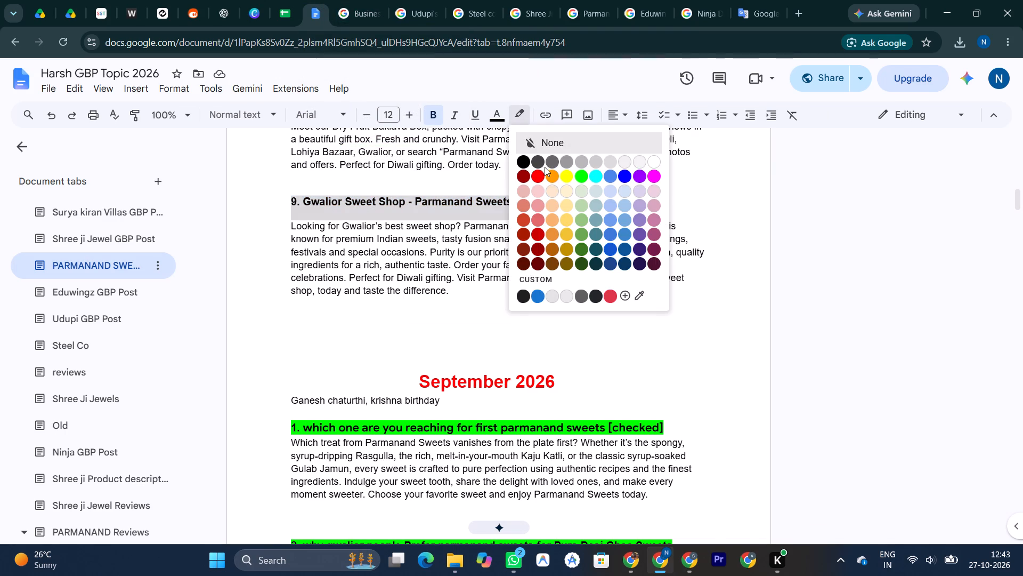
pyautogui.click(582, 173)
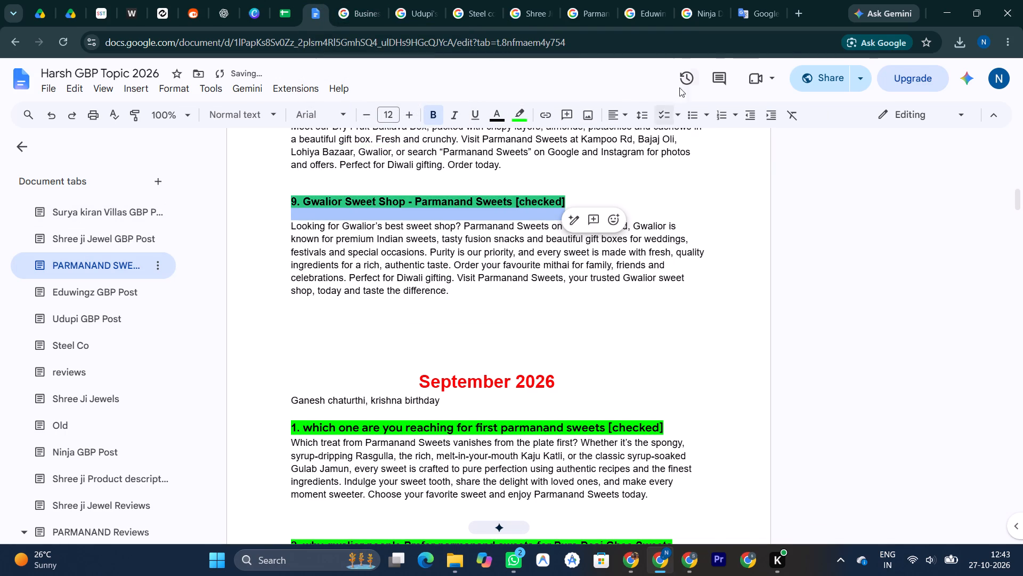
# Open the Shree Ji Jewels profile's performance overview and copy the search term "jewellery shop near me".
pyautogui.click(542, 0)
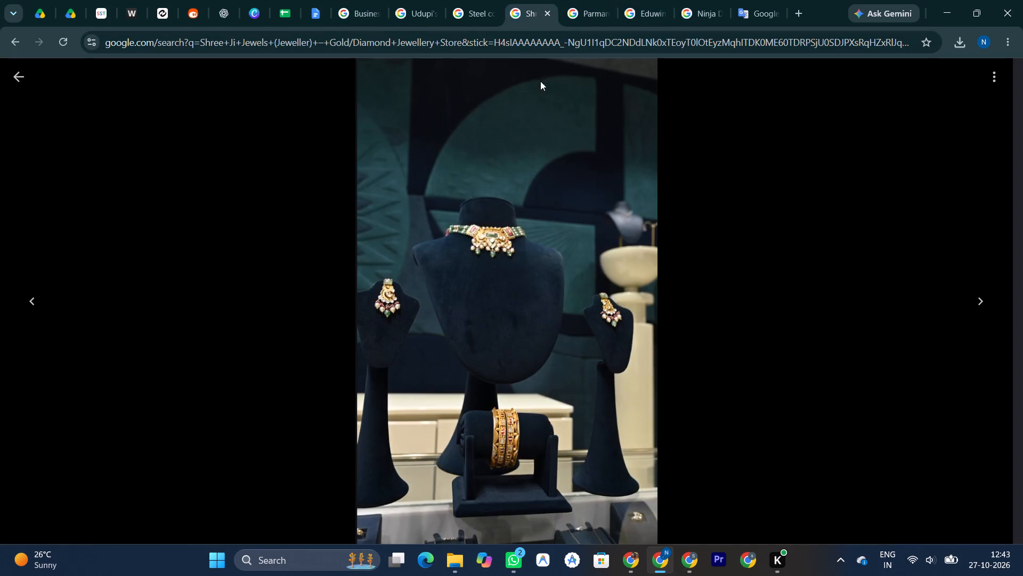
pyautogui.click(13, 77)
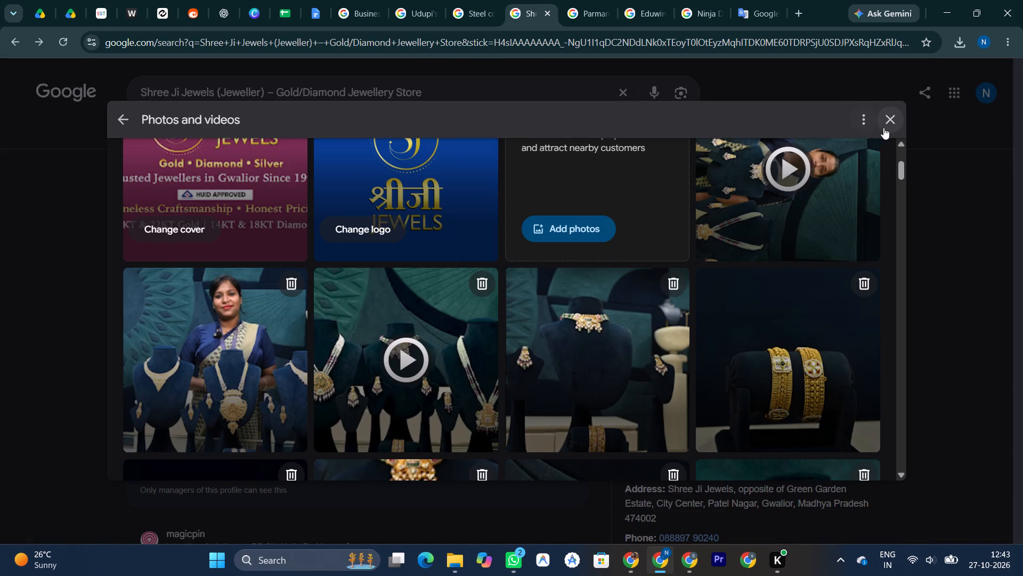
pyautogui.click(885, 126)
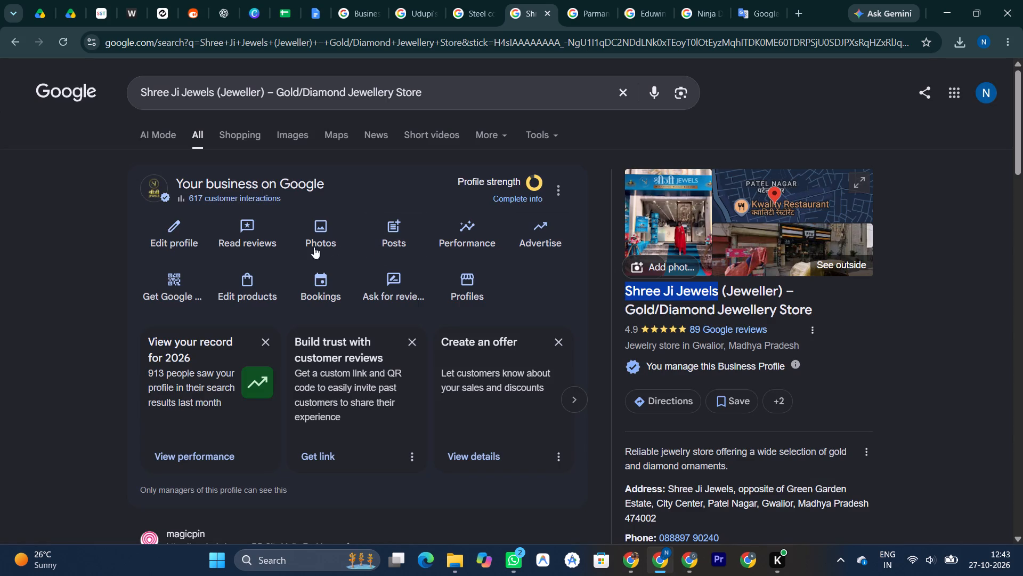
pyautogui.click(491, 236)
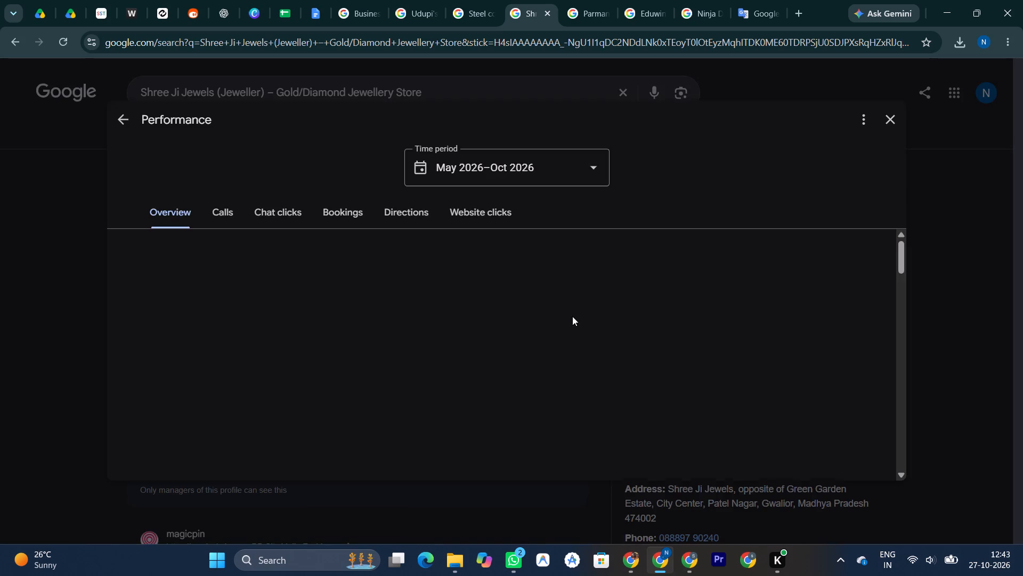
pyautogui.scroll(-12, 652, 280)
pyautogui.scroll(1, 652, 280)
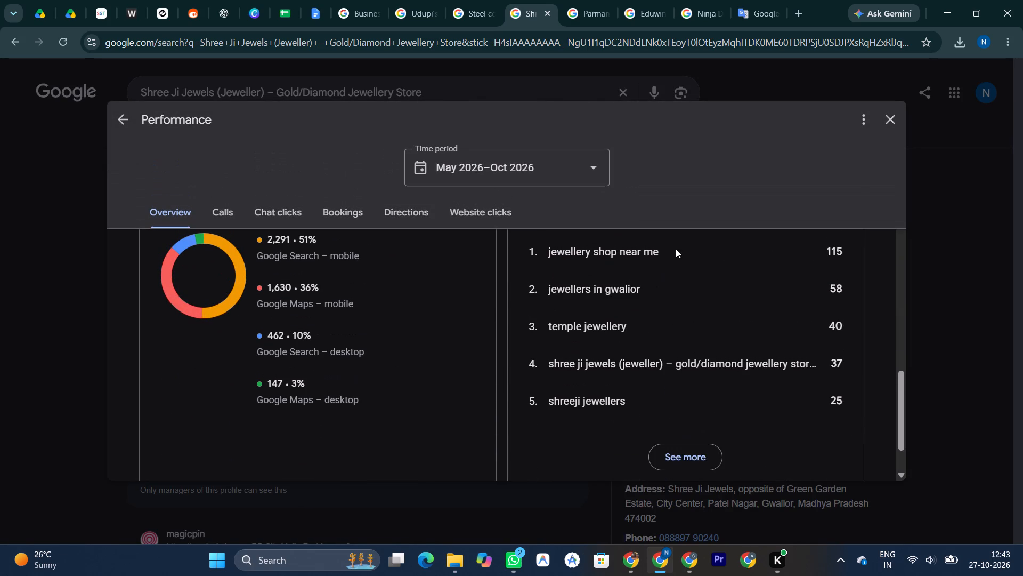
pyautogui.moveTo(676, 246); pyautogui.dragTo(546, 257)
pyautogui.hotkey('ctrl', 'c')
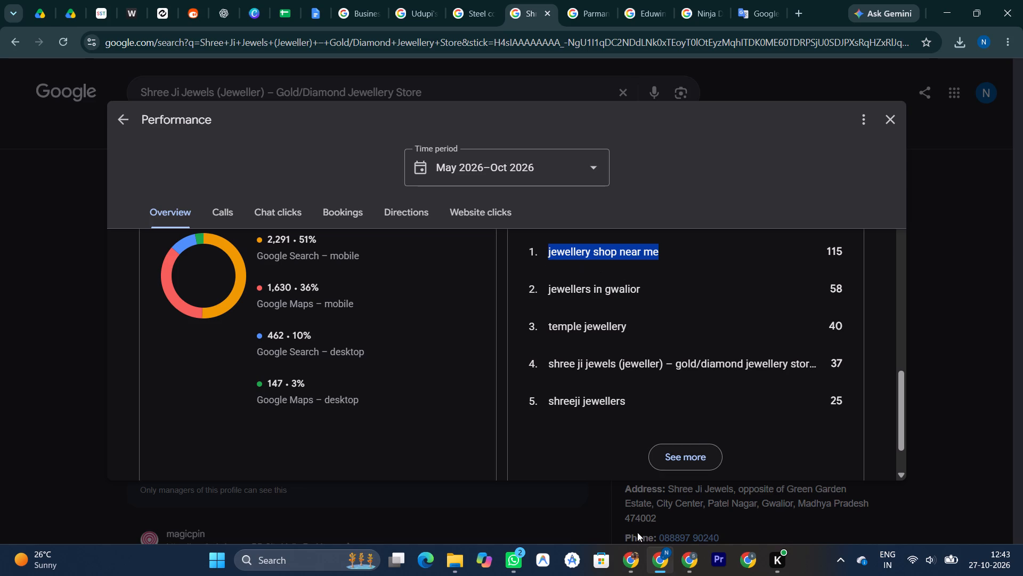
# Rename the "Luxury Emerald Jewelry Showcase" image in Downloads as "jewellery shop near me".
pyautogui.click(457, 562)
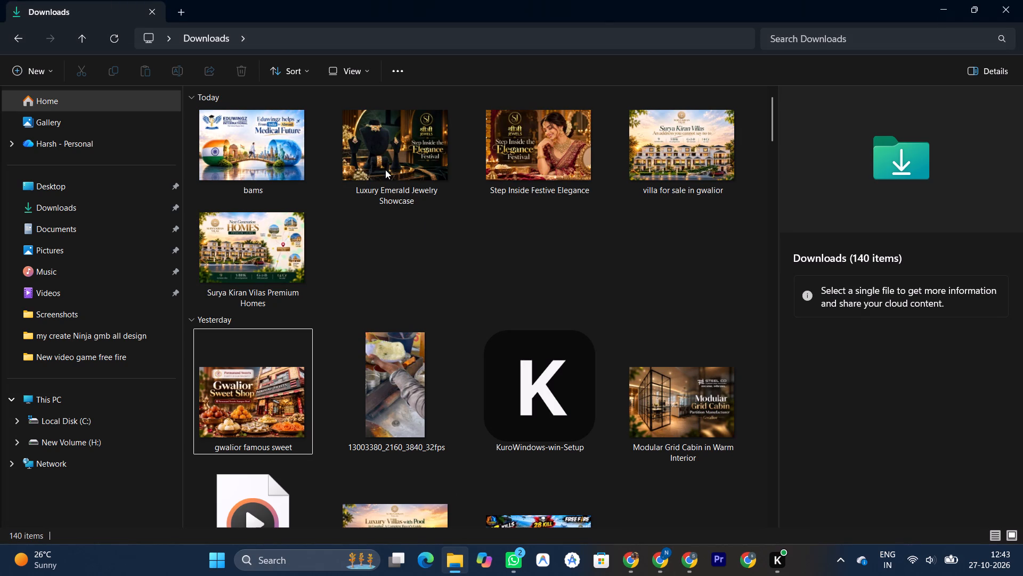
pyautogui.rightClick(385, 170)
pyautogui.click(500, 22)
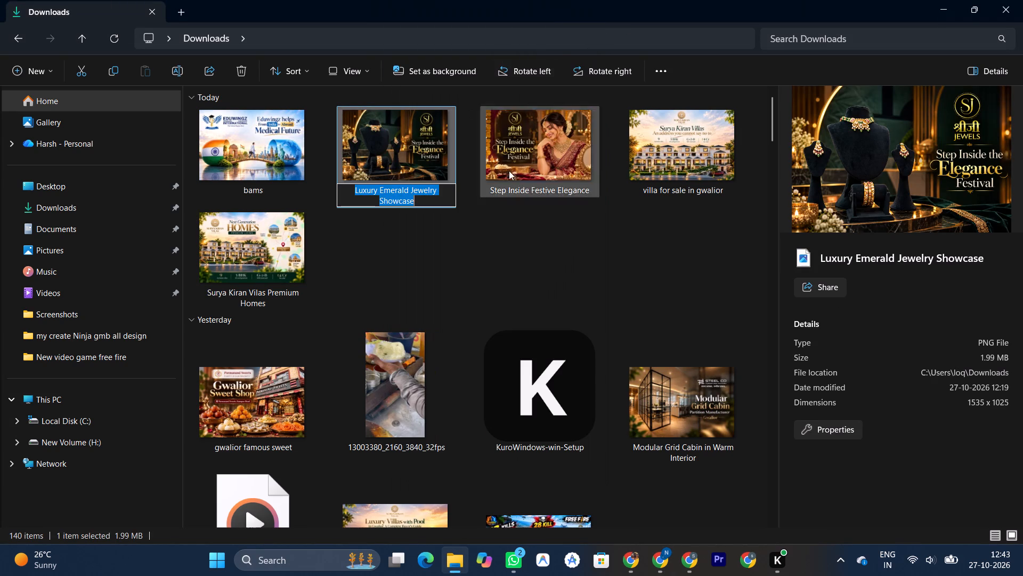
pyautogui.hotkey('ctrl', 'v')
pyautogui.click(496, 253)
pyautogui.click(949, 0)
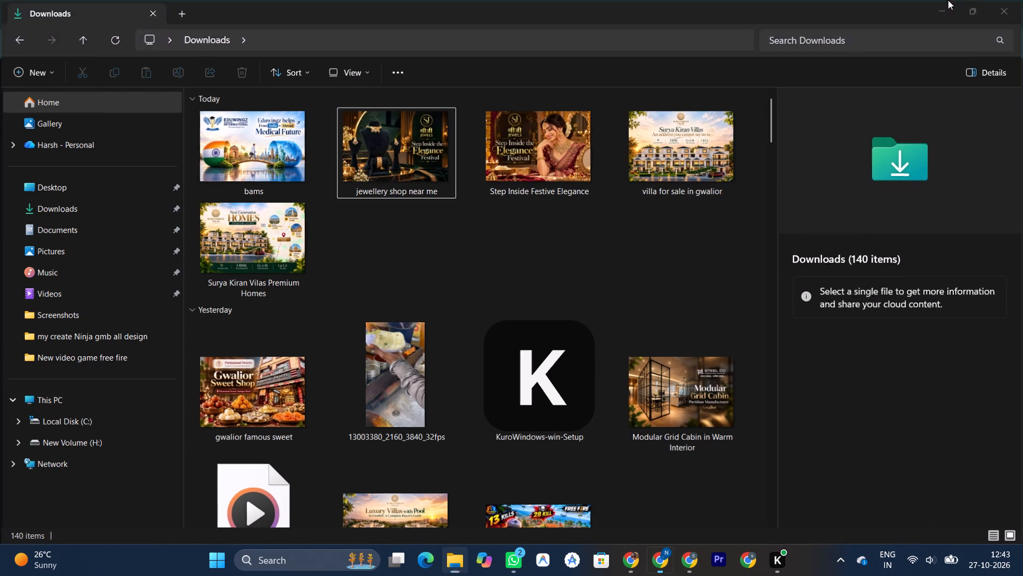
# Open the Shree Ji Jewels posts list and copy topic 9's title and text from the topic document's Shree ji Jewel GBP Post tab.
pyautogui.click(884, 117)
pyautogui.click(383, 237)
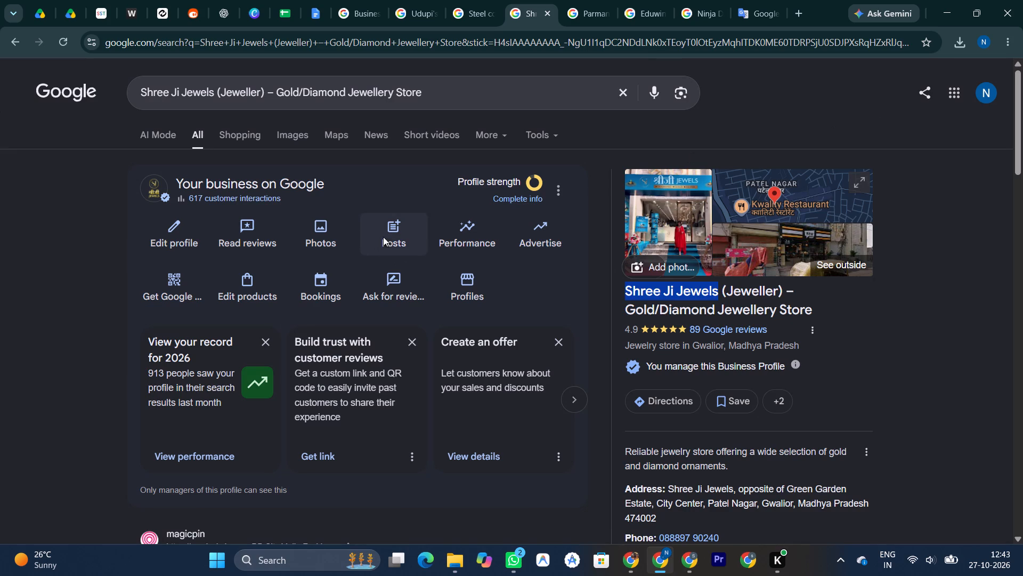
pyautogui.click(310, 0)
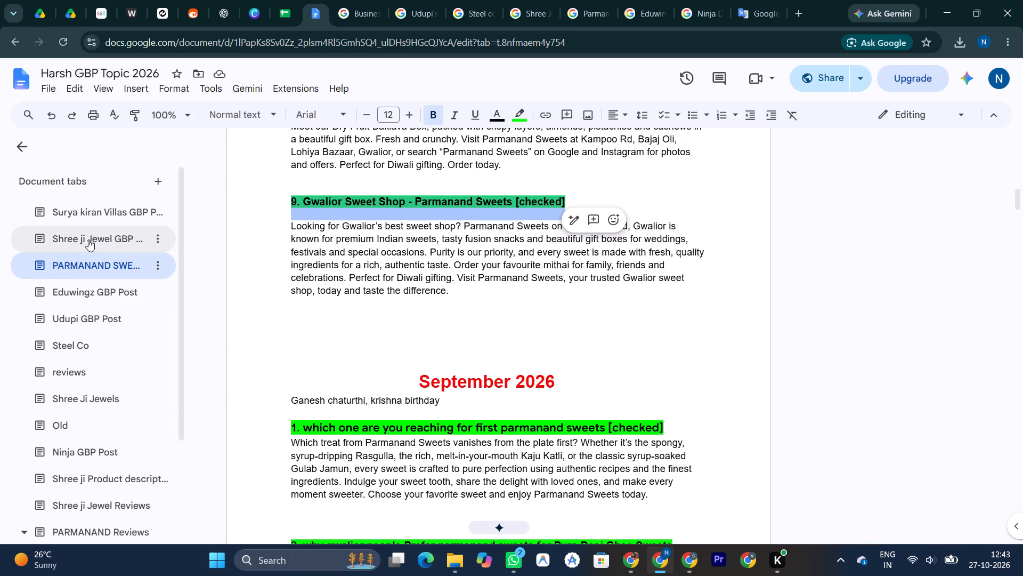
pyautogui.click(88, 230)
pyautogui.click(473, 243)
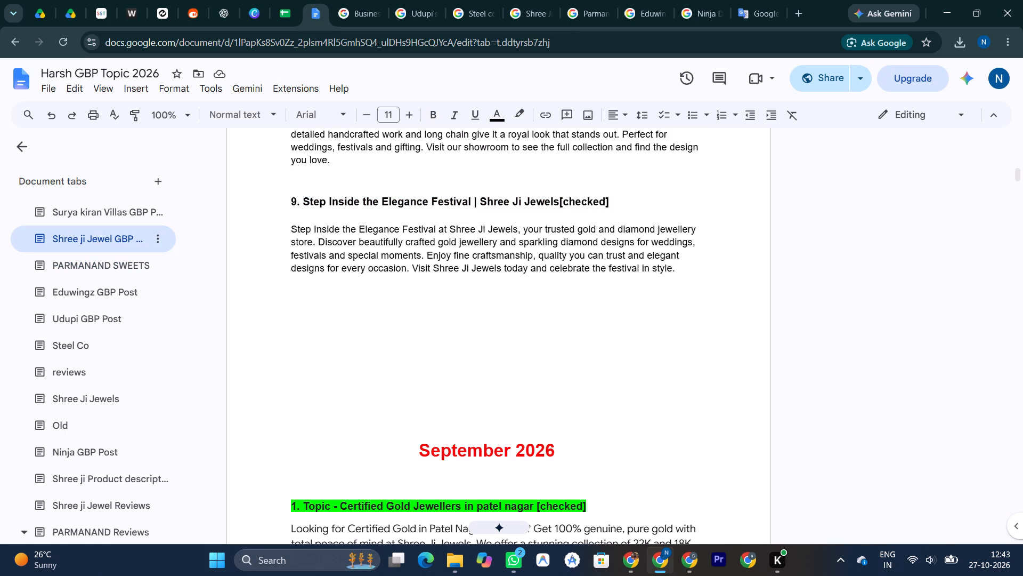
pyautogui.moveTo(305, 201); pyautogui.dragTo(703, 266)
pyautogui.hotkey('ctrl', 'c')
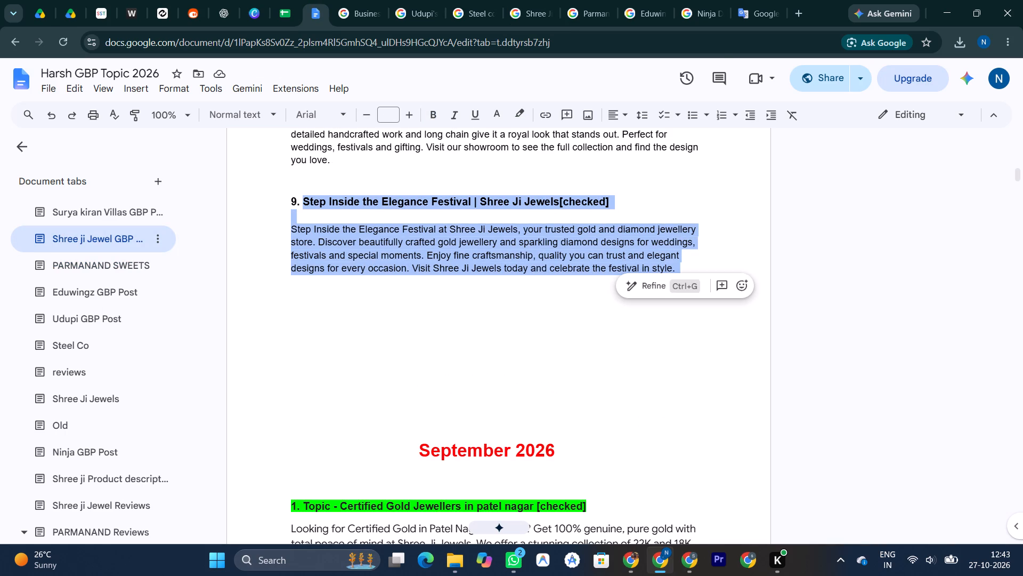
# Add a Shree Ji Jewels update post with the copied "Step Inside the Elegance Festival" text, removing "[checked]" from its title.
pyautogui.click(530, 0)
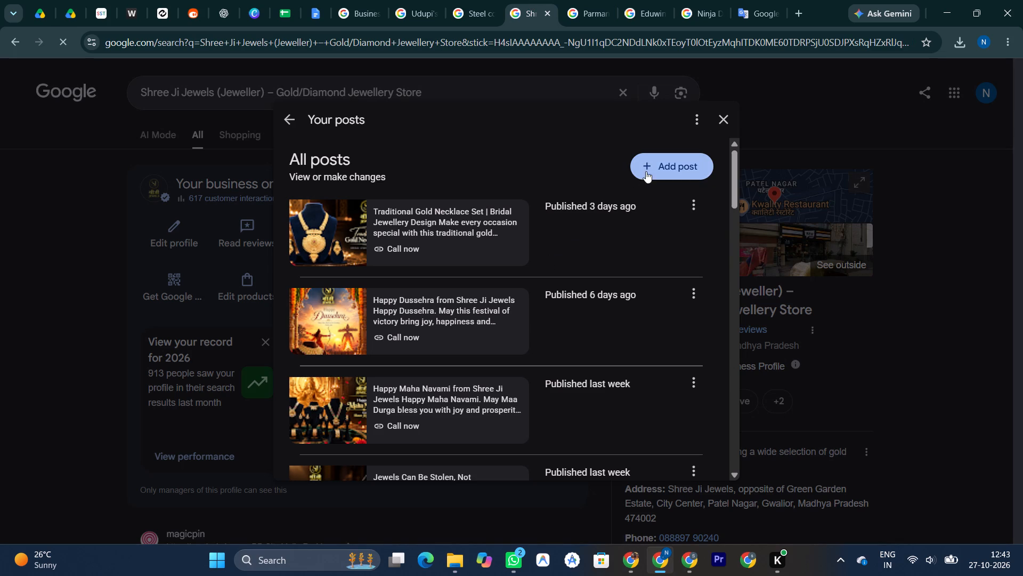
pyautogui.click(646, 171)
pyautogui.click(364, 228)
pyautogui.hotkey('ctrl', 'v')
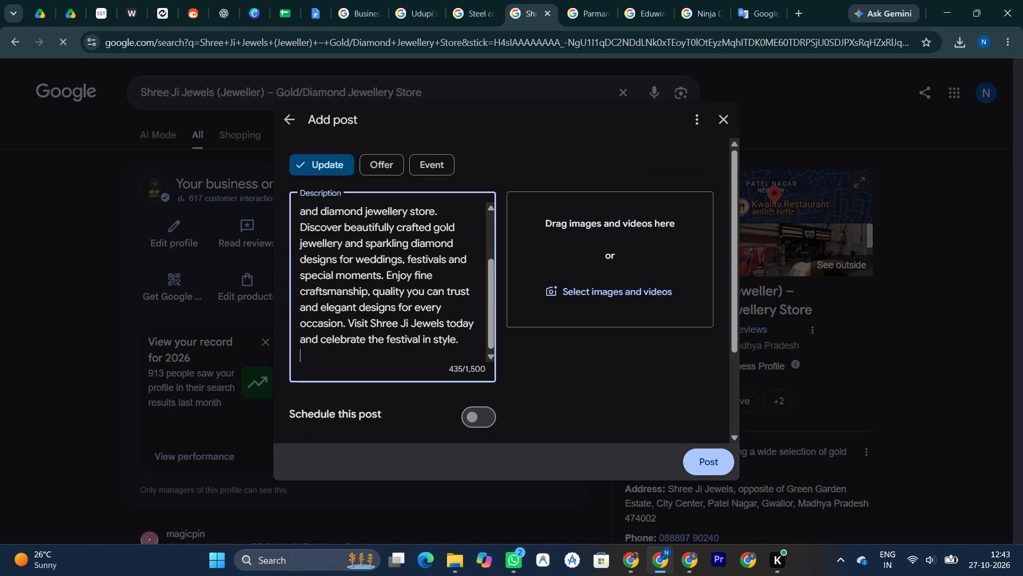
pyautogui.press('BackSpace')
pyautogui.scroll(7, 376, 319)
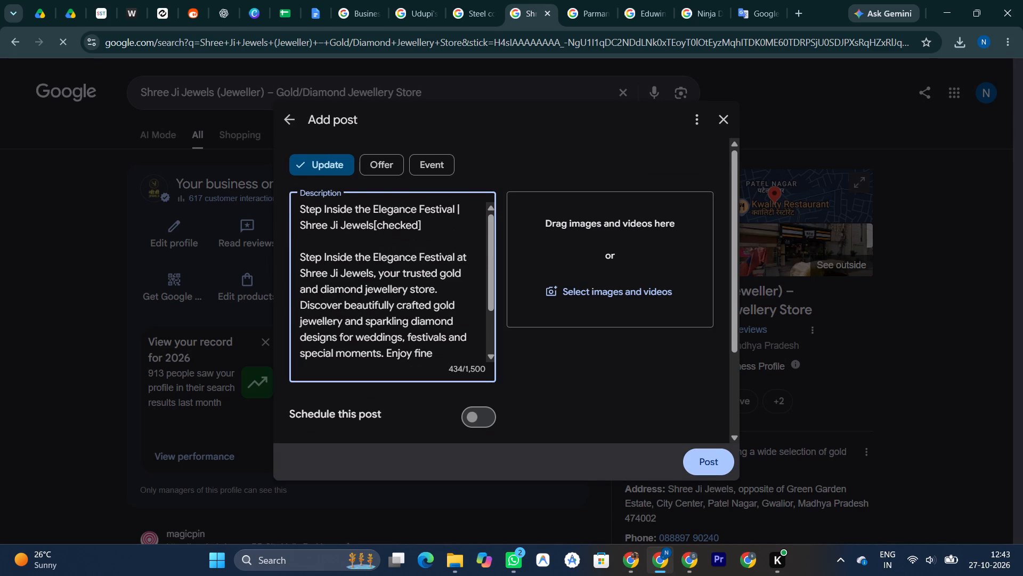
pyautogui.moveTo(419, 230); pyautogui.dragTo(397, 230)
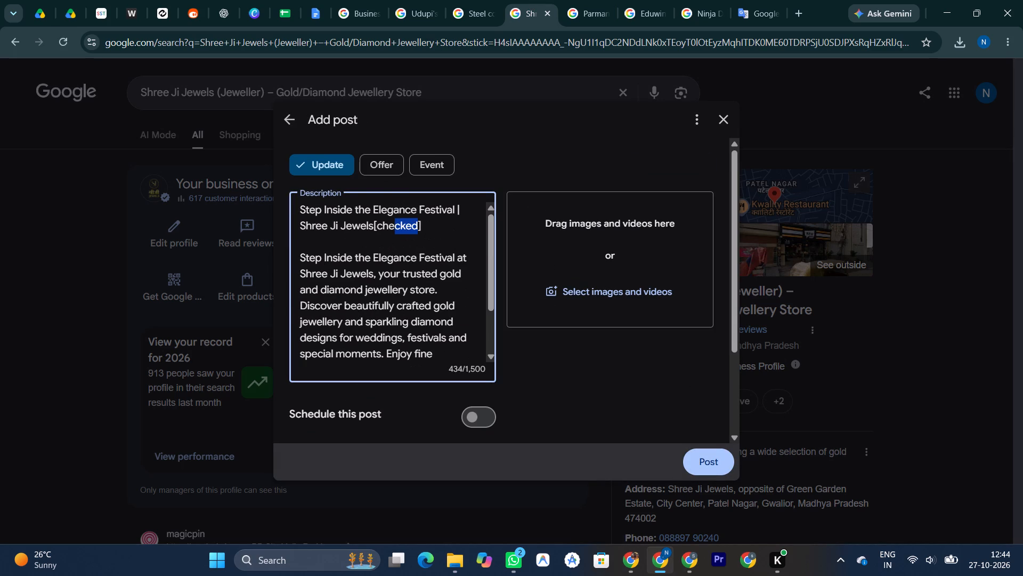
pyautogui.press('BackSpace')
pyautogui.click(410, 233)
pyautogui.press('BackSpace')
pyautogui.press('BackSpace')
pyautogui.press('BackSpace')
pyautogui.press('BackSpace')
pyautogui.press('BackSpace')
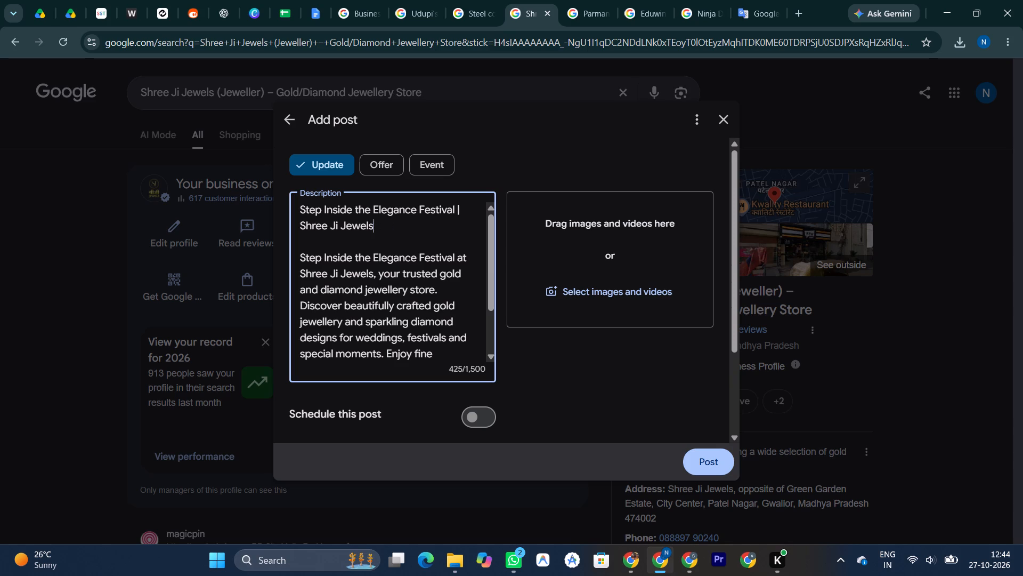
# Attach the "jewellery shop near me" image from Downloads to the post.
pyautogui.click(629, 295)
pyautogui.click(387, 262)
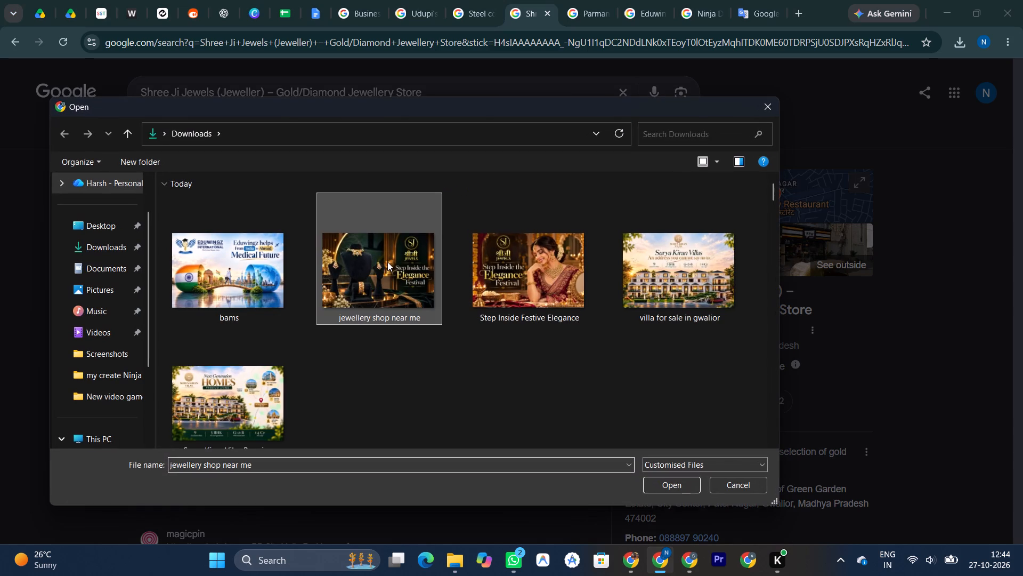
pyautogui.click(664, 481)
# Add a "Call now" button to the post.
pyautogui.scroll(-7, 511, 354)
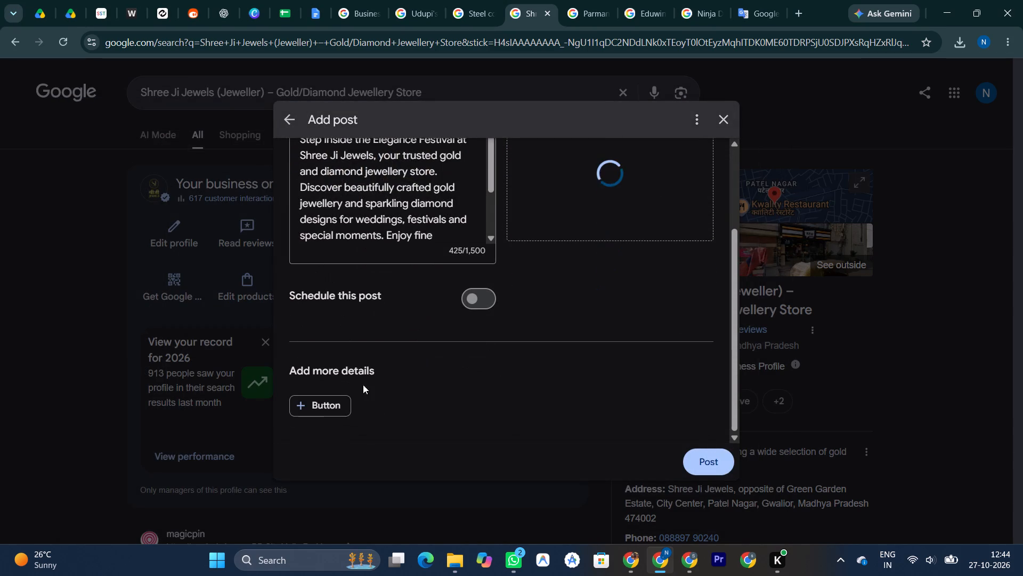
pyautogui.click(311, 411)
pyautogui.scroll(-8, 583, 333)
pyautogui.click(446, 397)
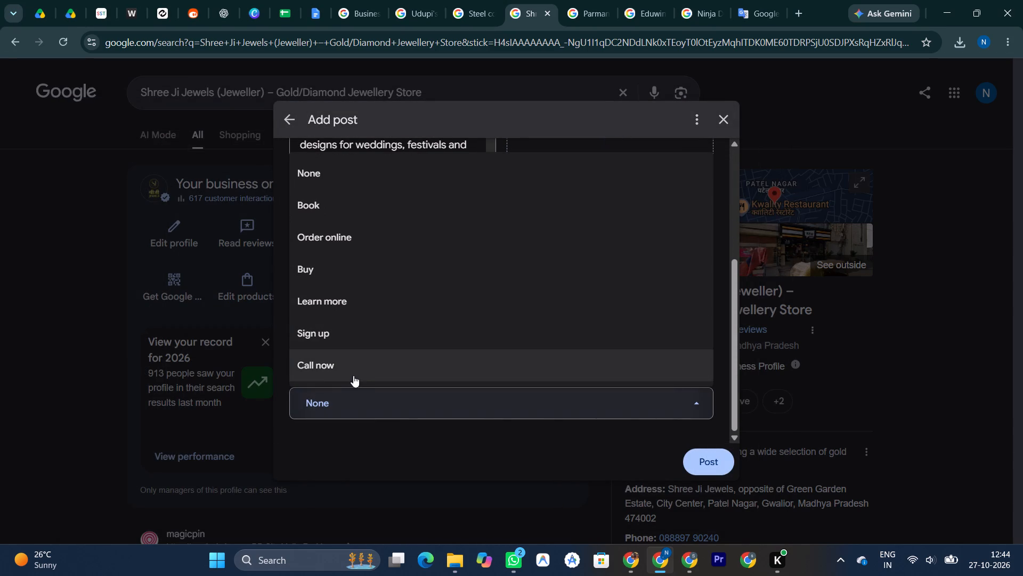
pyautogui.click(353, 375)
pyautogui.scroll(7, 595, 338)
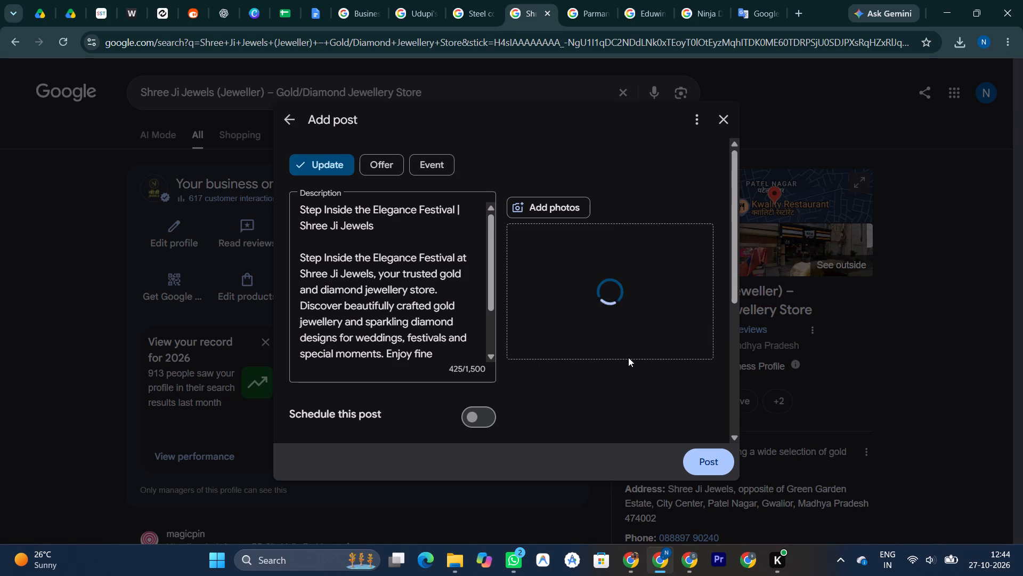
pyautogui.scroll(-8, 628, 357)
pyautogui.scroll(8, 628, 357)
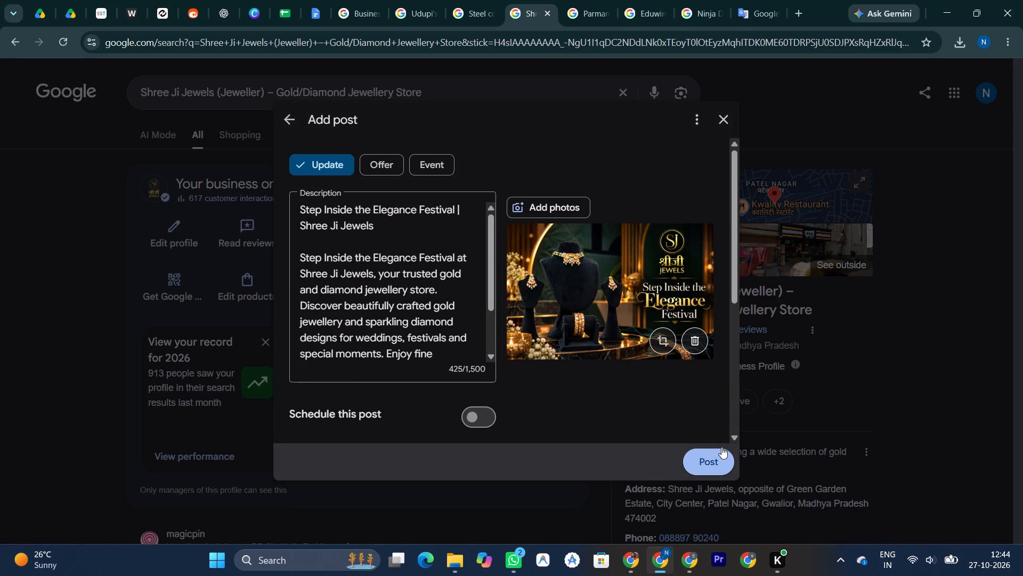
# Publish the post for Shree Ji Jewels only, skipping the copy to other profiles, and reload the profile page.
pyautogui.click(721, 455)
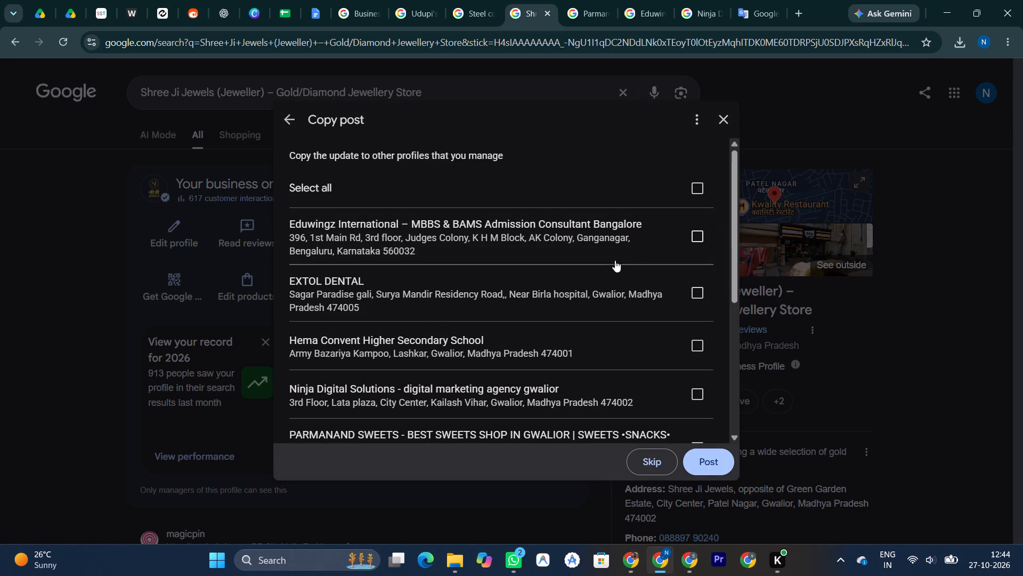
pyautogui.click(647, 464)
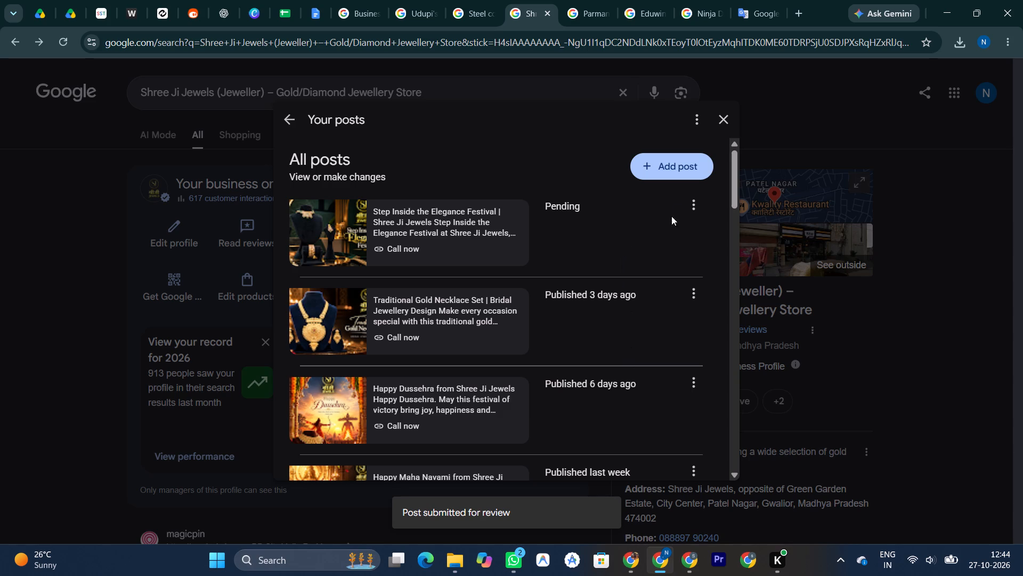
pyautogui.click(728, 122)
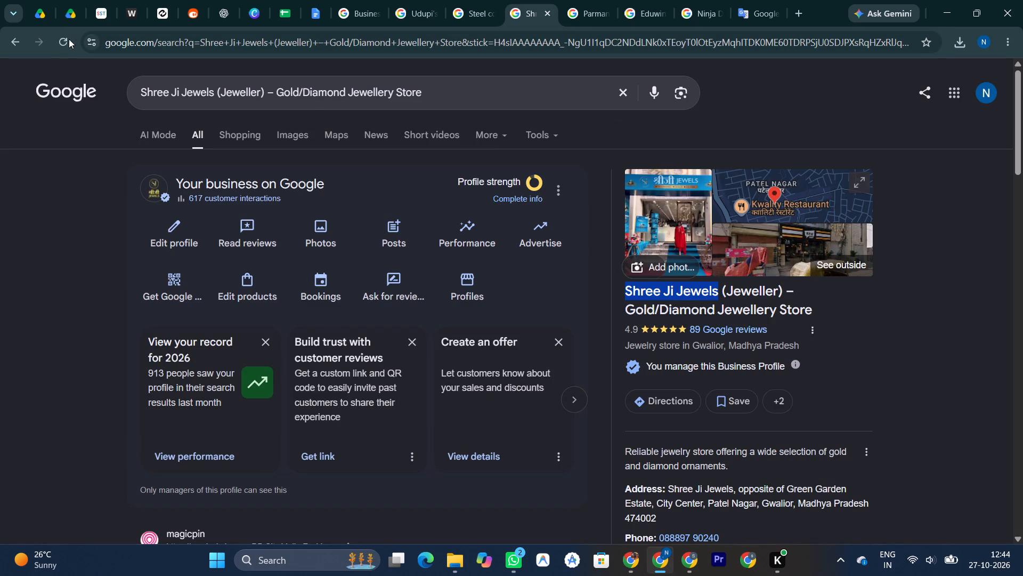
pyautogui.click(67, 39)
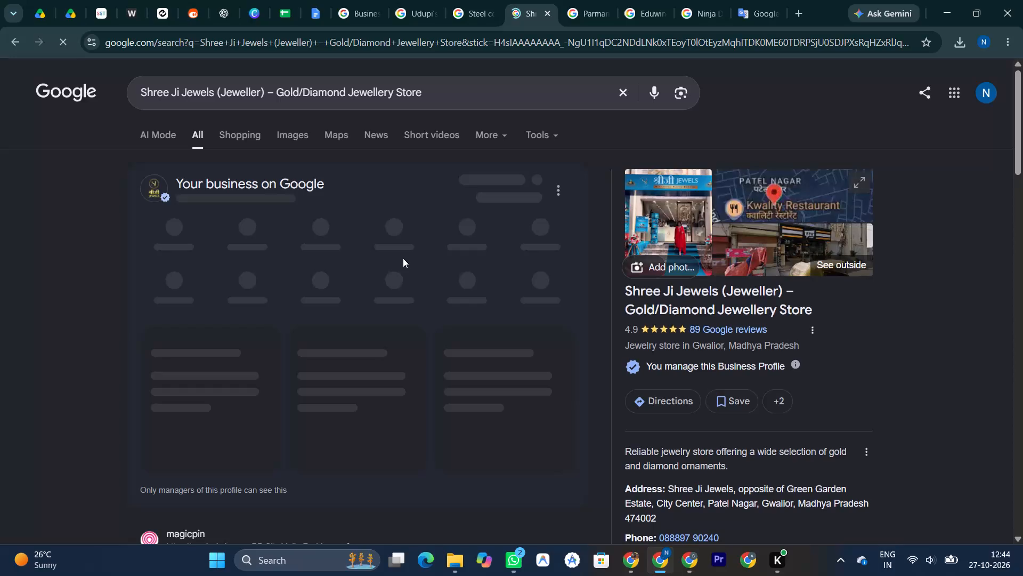
pyautogui.click(396, 234)
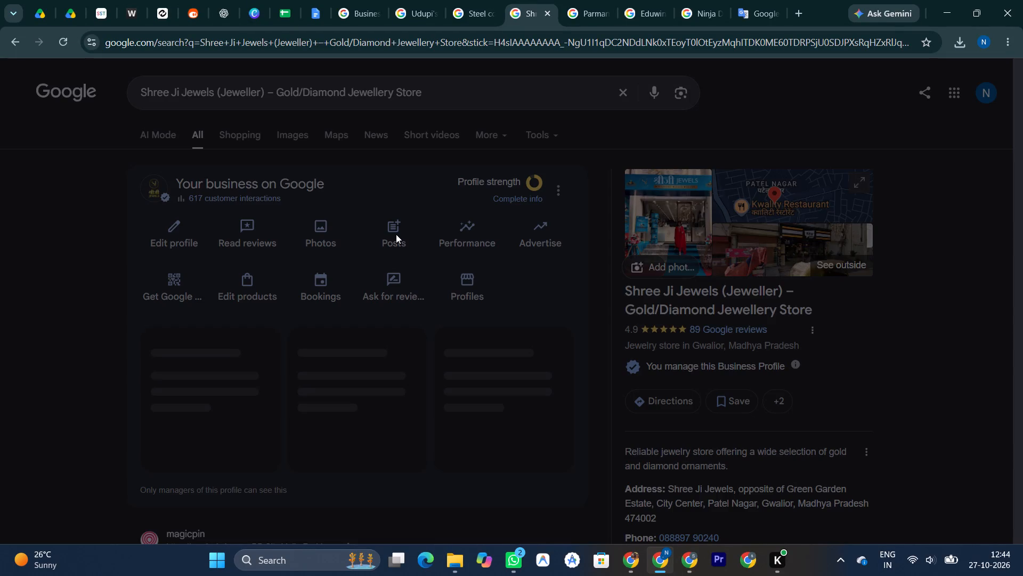
pyautogui.click(725, 117)
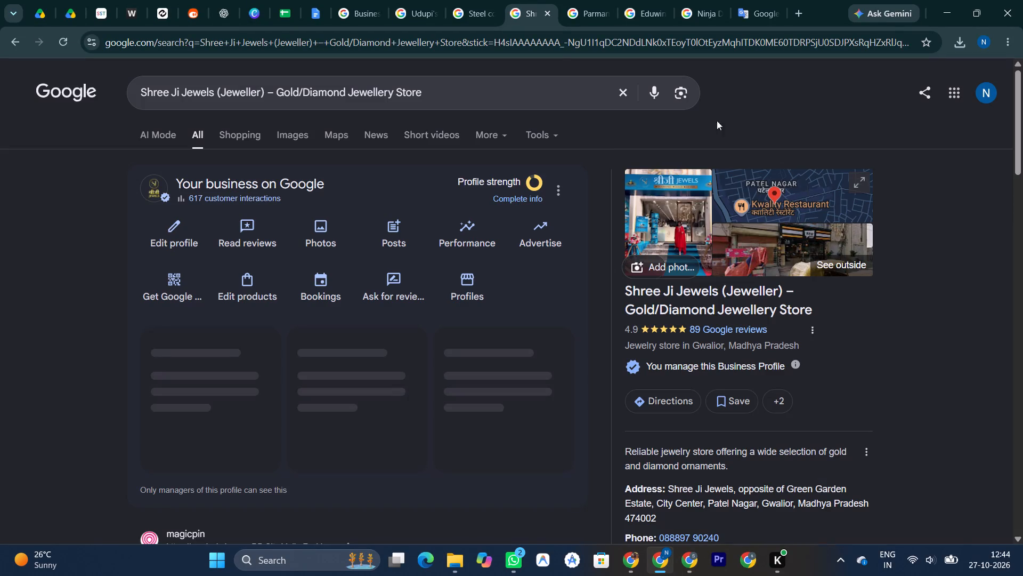
# Highlight the topic 9 heading, "Step Inside the Elegance Festival | Shree Ji Jewels[checked]", in green in the topic document.
pyautogui.click(318, 0)
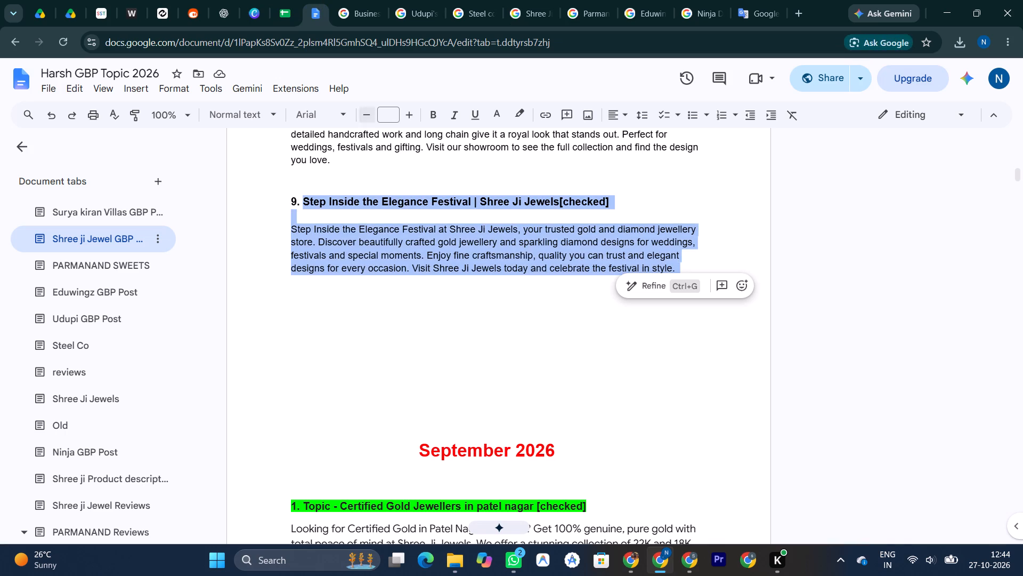
pyautogui.click(441, 269)
pyautogui.moveTo(608, 203); pyautogui.dragTo(267, 206)
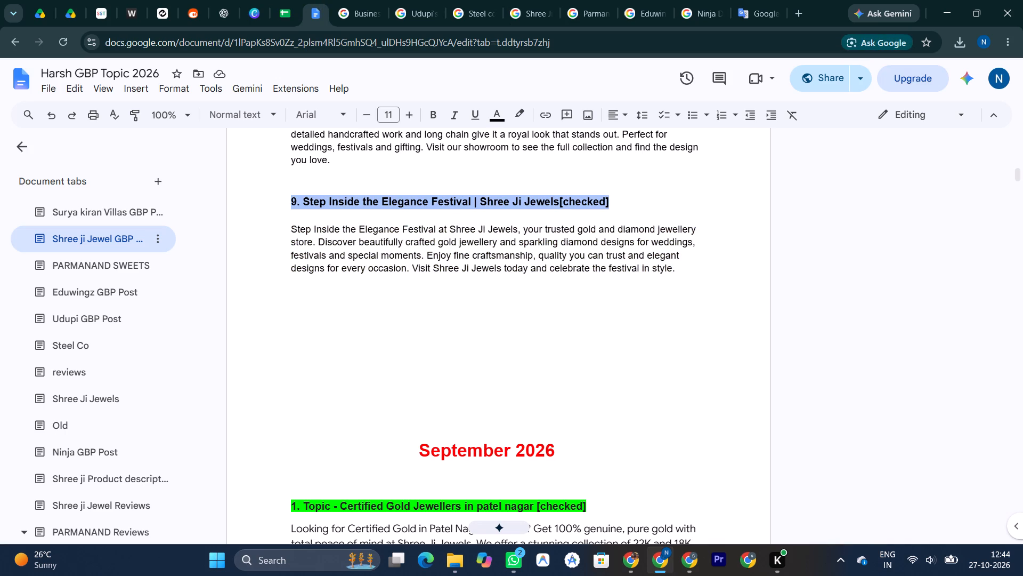
pyautogui.moveTo(267, 206); pyautogui.dragTo(270, 200)
pyautogui.click(519, 114)
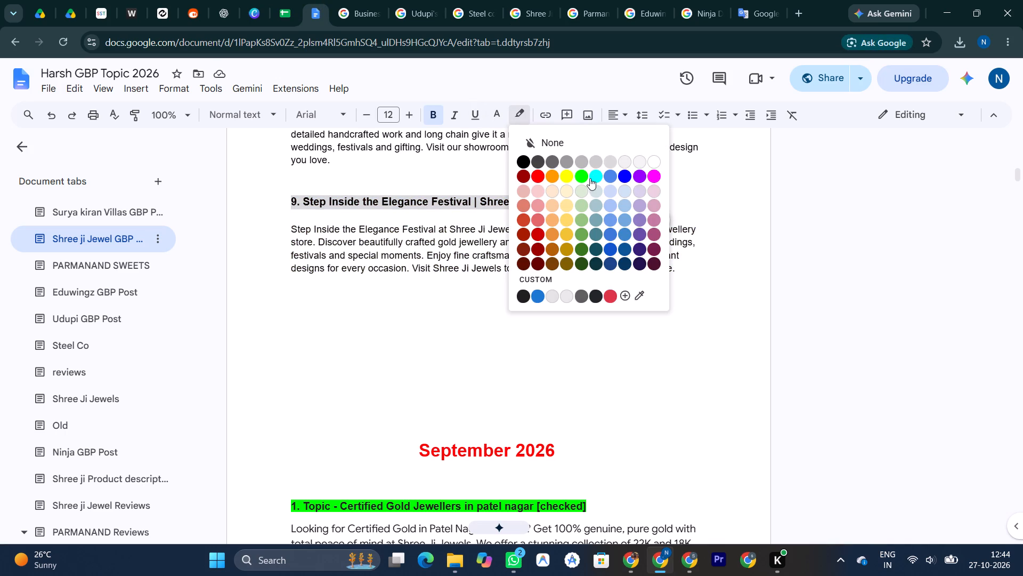
pyautogui.click(584, 177)
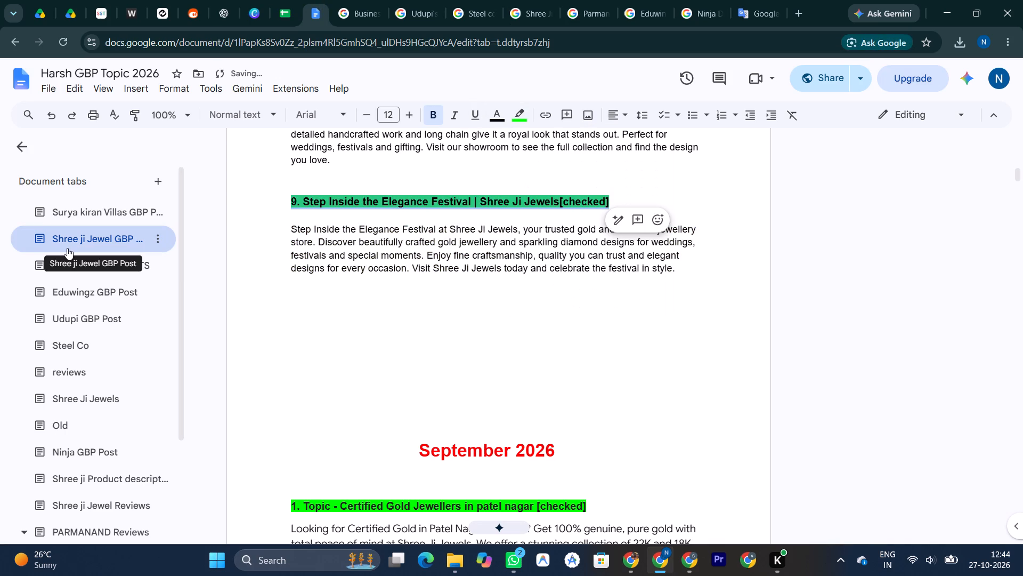
# In the post calendar's Shree ji jewels sheet, copy the green 23 October "Upload Post" status to 26 October.
pyautogui.click(280, 0)
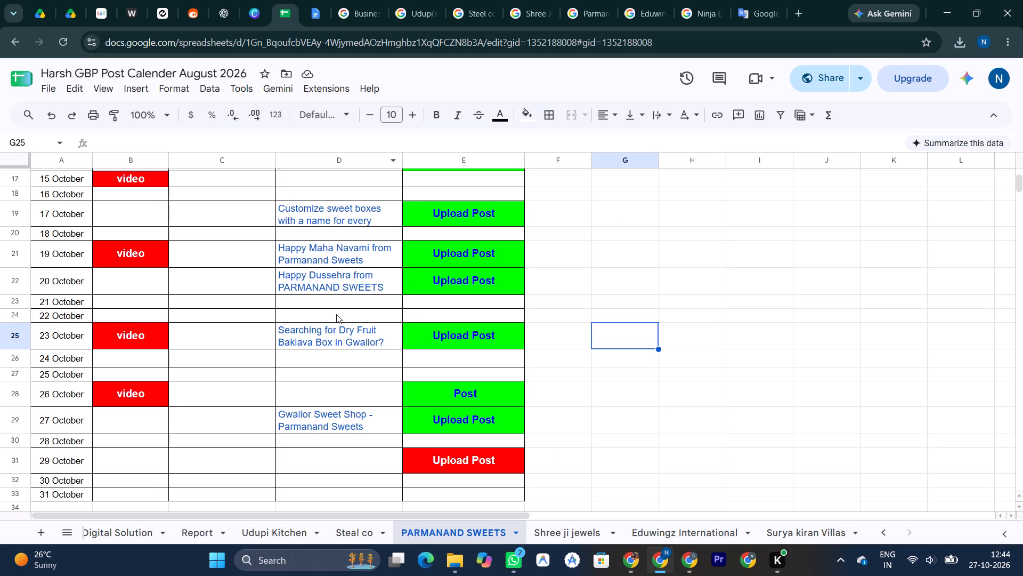
pyautogui.click(579, 531)
pyautogui.scroll(-5, 400, 351)
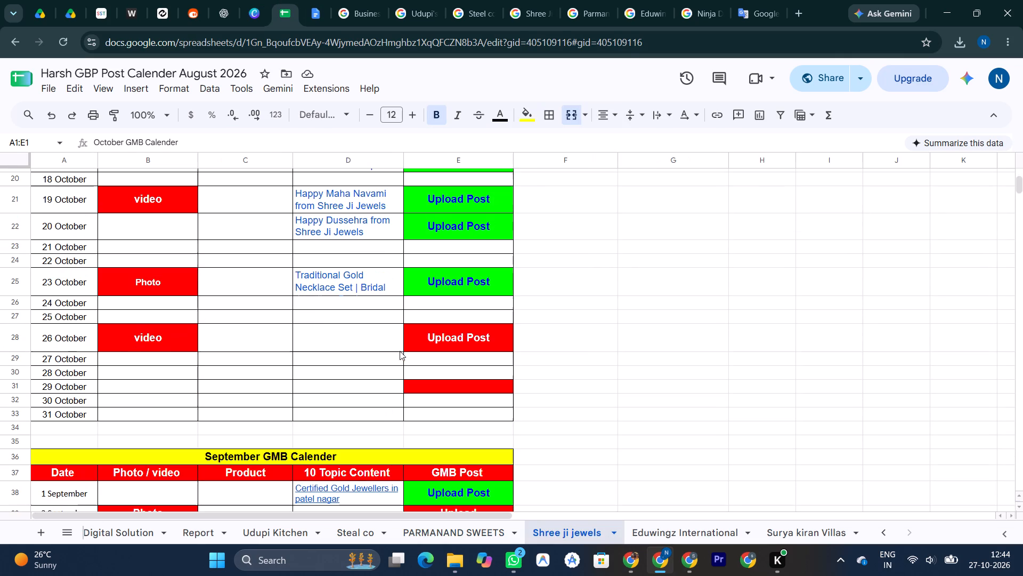
pyautogui.click(432, 282)
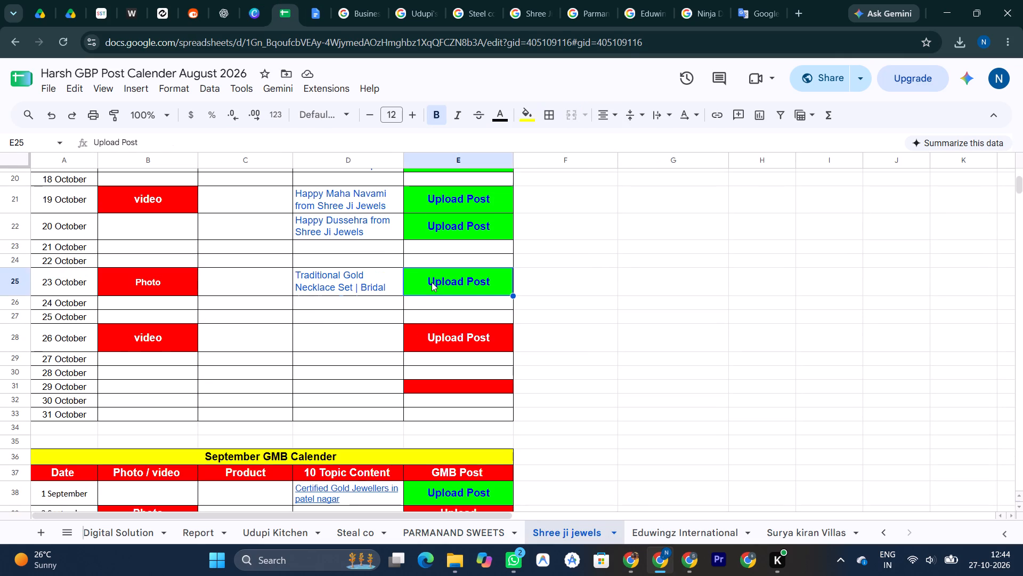
pyautogui.hotkey('ctrl', 'c')
pyautogui.click(455, 331)
pyautogui.hotkey('ctrl', 'v')
# Shorten the 26 October status text to "Post".
pyautogui.doubleClick(462, 345)
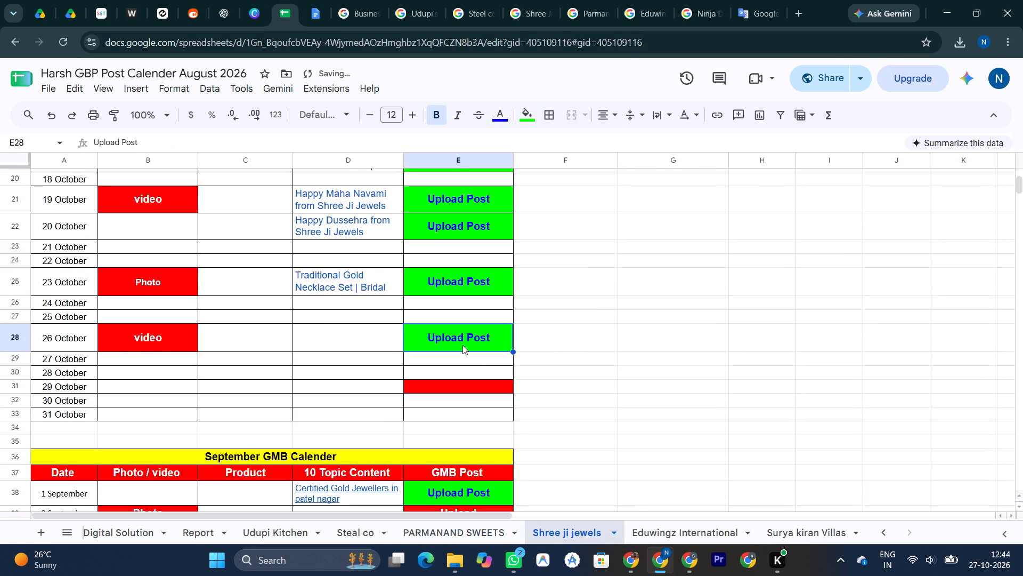
pyautogui.click(463, 334)
pyautogui.press('BackSpace')
pyautogui.press('BackSpace')
pyautogui.press('BackSpace')
pyautogui.press('BackSpace')
pyautogui.press('BackSpace')
pyautogui.press('BackSpace')
pyautogui.press('BackSpace')
pyautogui.press('BackSpace')
pyautogui.press('BackSpace')
pyautogui.press('BackSpace')
pyautogui.press('BackSpace')
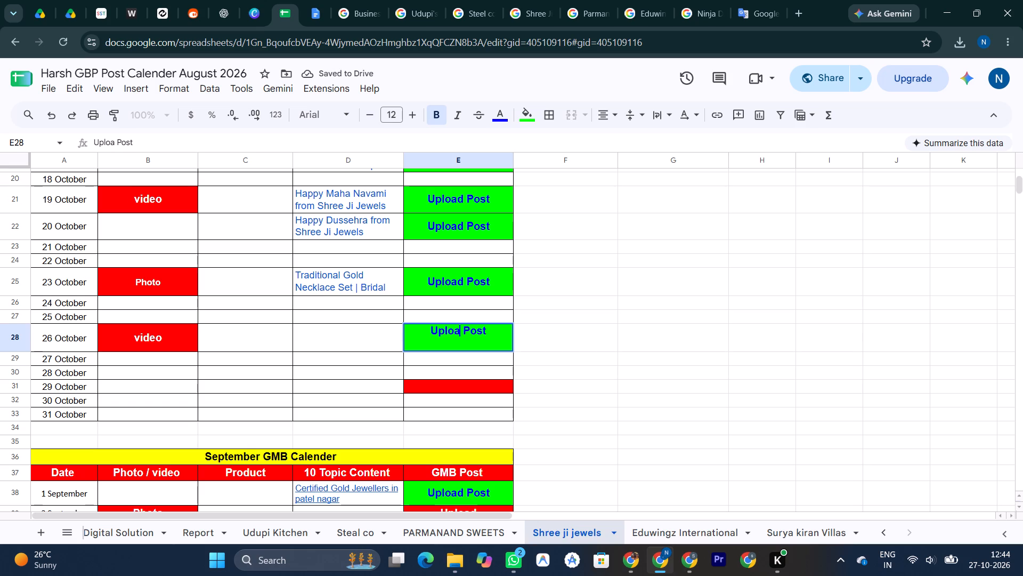
# Copy the title "Step Inside the Elegance Festival | Shree Ji Jewels" from the topic document into the 27 October topic cell.
pyautogui.click(348, 362)
pyautogui.click(317, 0)
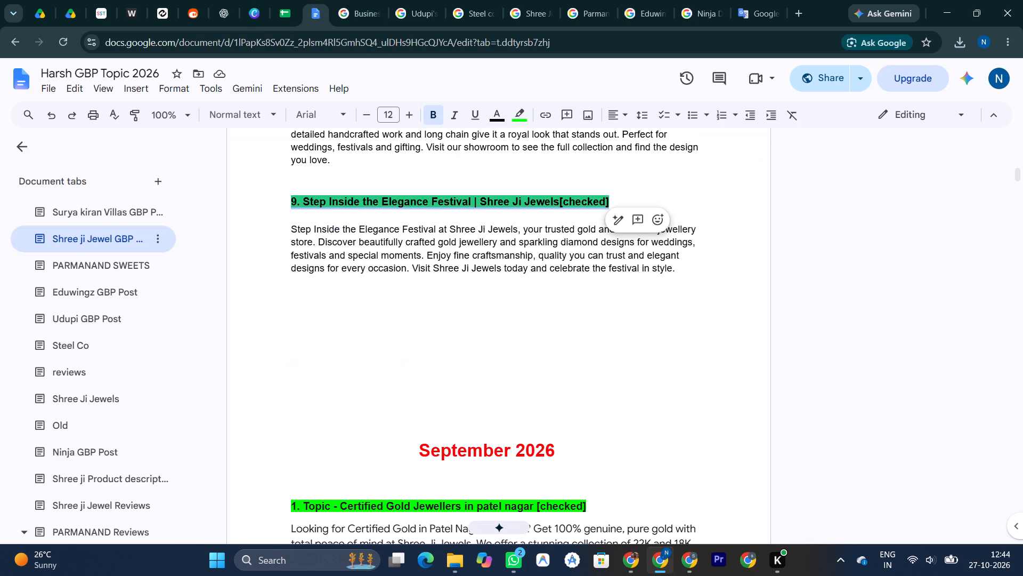
pyautogui.click(457, 209)
pyautogui.moveTo(559, 202); pyautogui.dragTo(305, 201)
pyautogui.hotkey('ctrl', 'c')
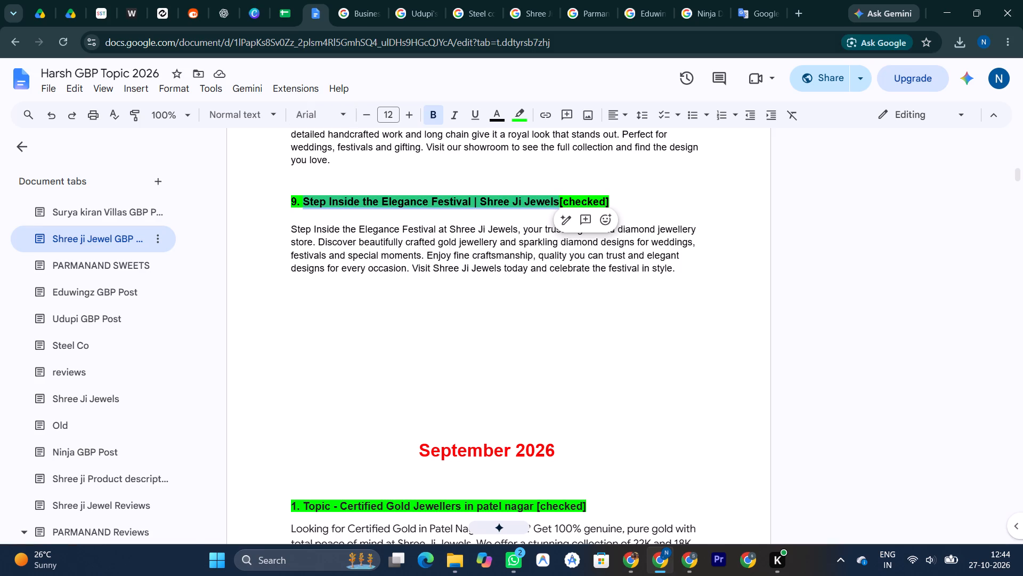
pyautogui.click(280, 0)
pyautogui.hotkey('ctrl', 'v')
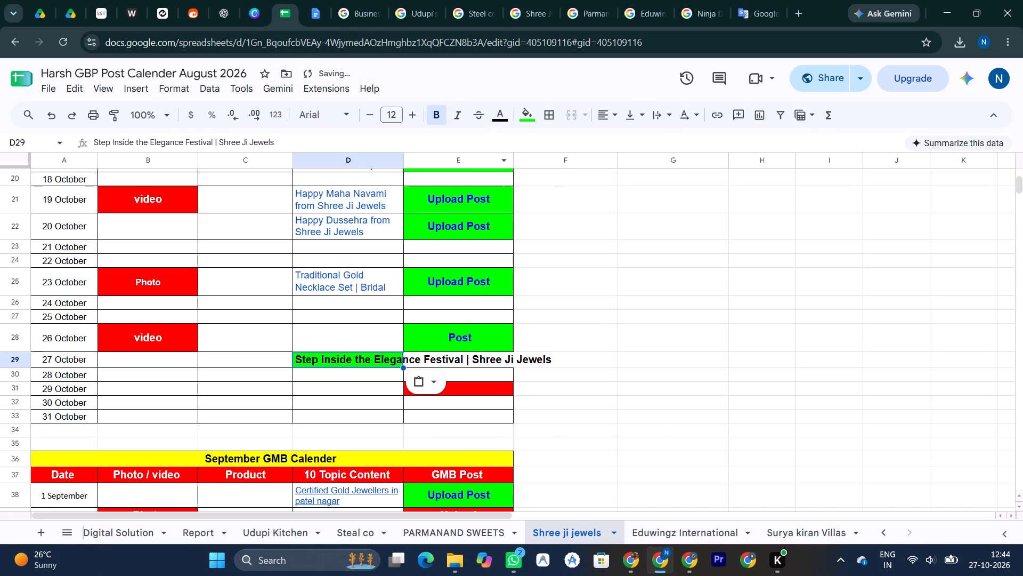
# Format the 27 October topic cell with a white fill and blue, non-bold text at size 11.
pyautogui.moveTo(518, 115); pyautogui.dragTo(525, 116)
pyautogui.click(661, 158)
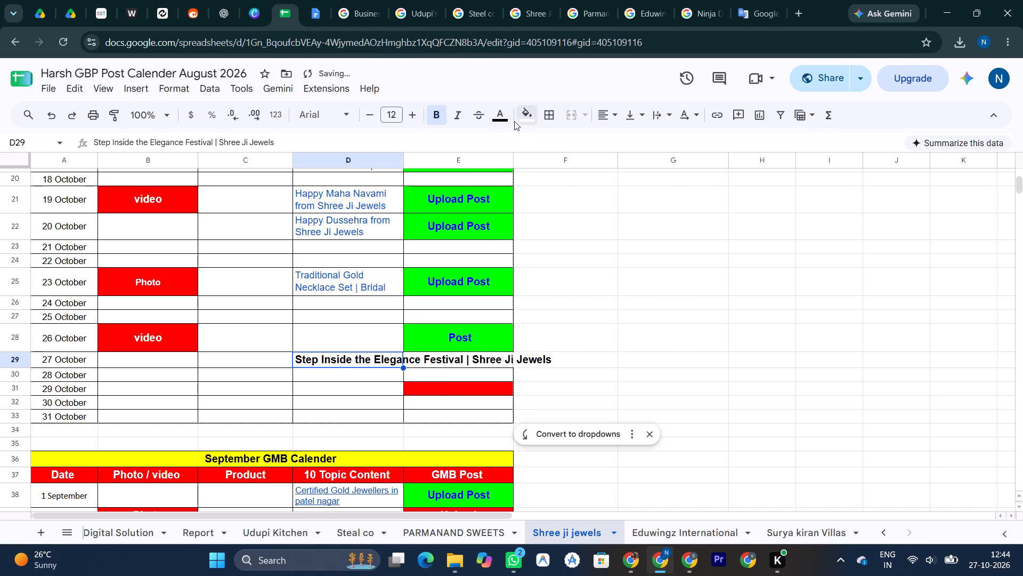
pyautogui.click(510, 120)
pyautogui.click(587, 251)
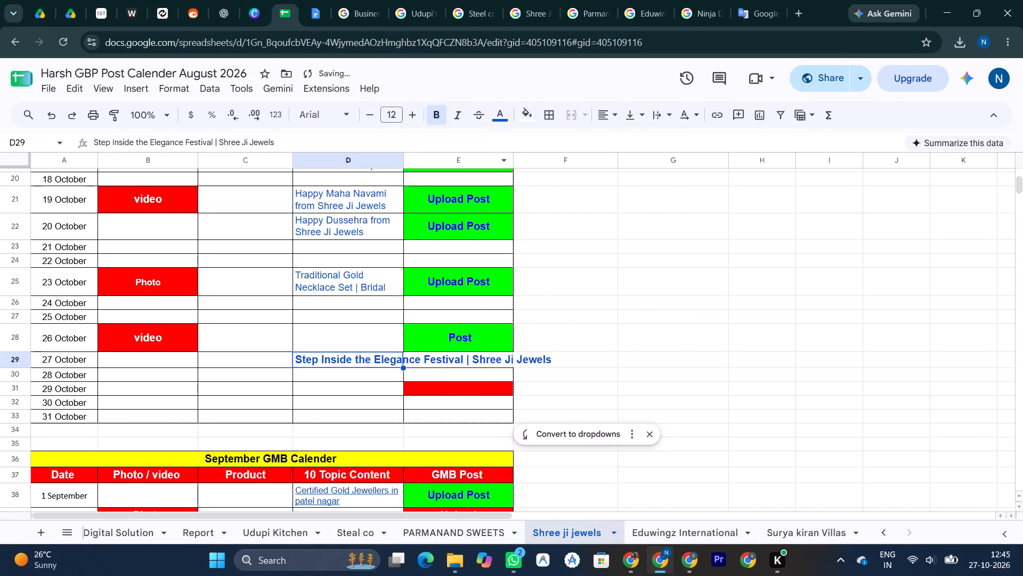
pyautogui.click(375, 118)
pyautogui.click(447, 118)
pyautogui.click(442, 118)
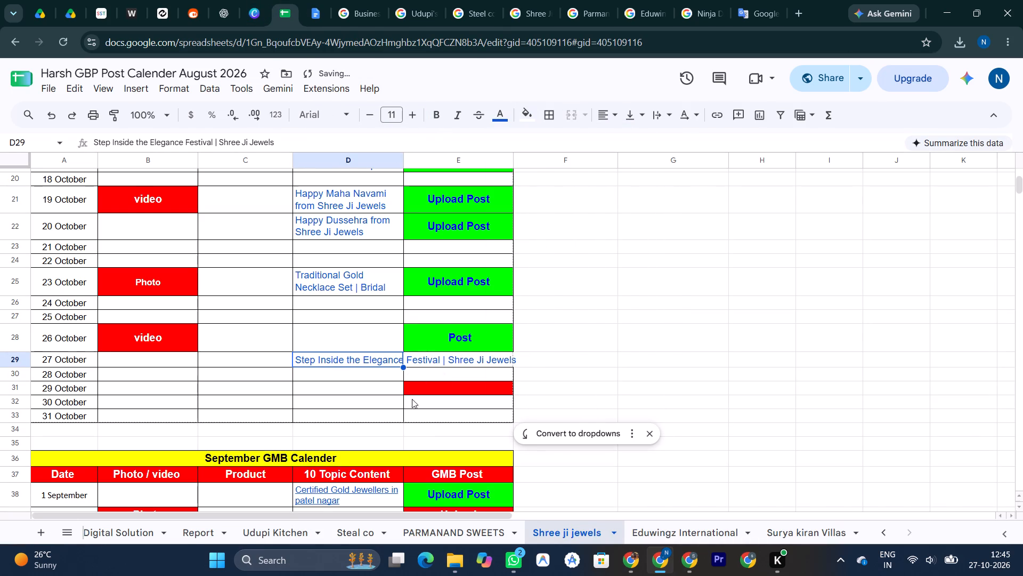
# Wrap the 27 October topic text within its cell and slightly reduce the row's height.
pyautogui.click(662, 105)
pyautogui.click(682, 145)
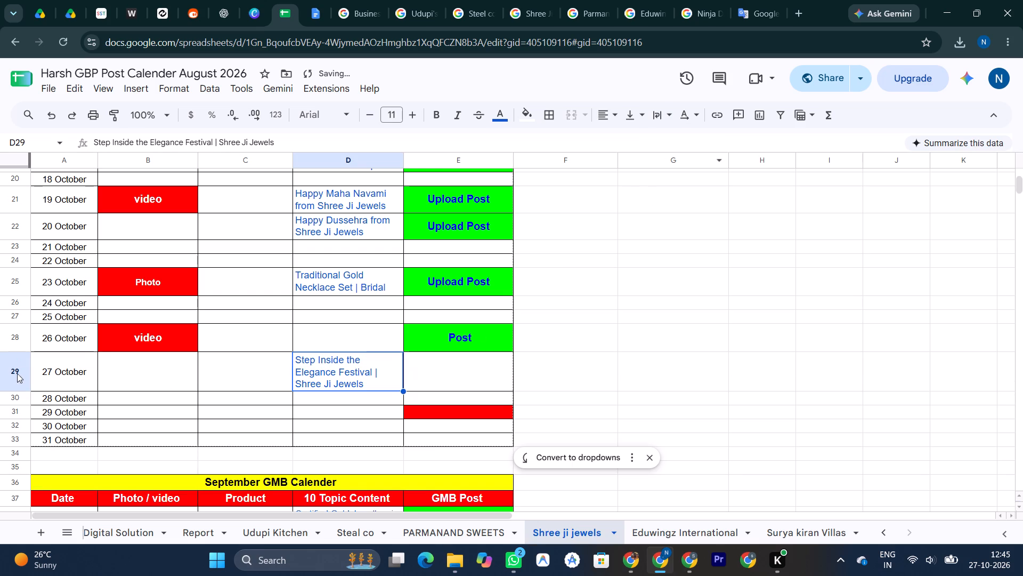
pyautogui.moveTo(17, 392); pyautogui.dragTo(18, 381)
# Copy the green 23 October "Upload Post" status to the 27 October status cell.
pyautogui.click(458, 280)
pyautogui.hotkey('ctrl', 'c')
pyautogui.click(442, 368)
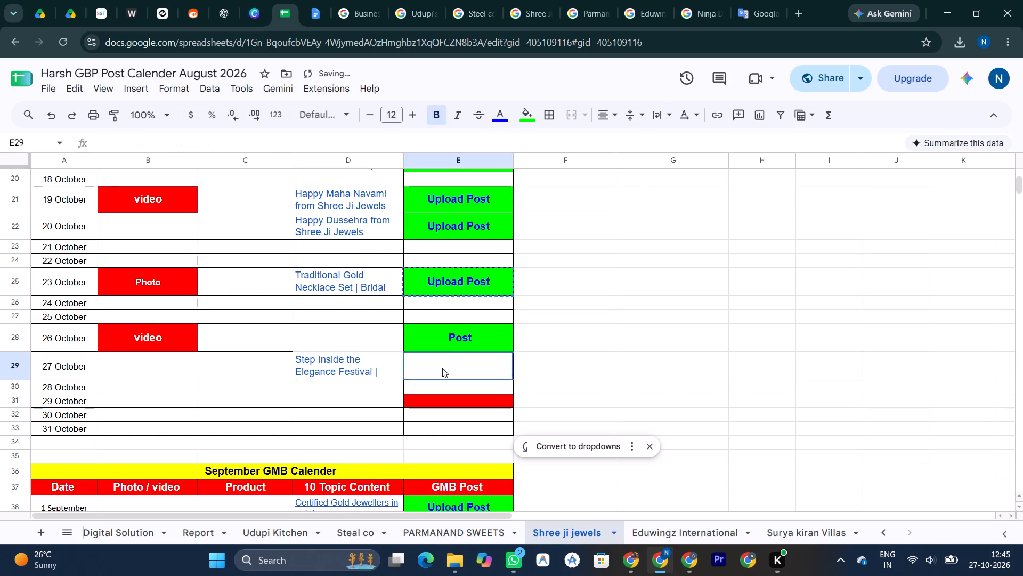
pyautogui.hotkey('ctrl', 'v')
# Apply all borders to the 27 October topic and status cells.
pyautogui.moveTo(359, 365); pyautogui.dragTo(432, 361)
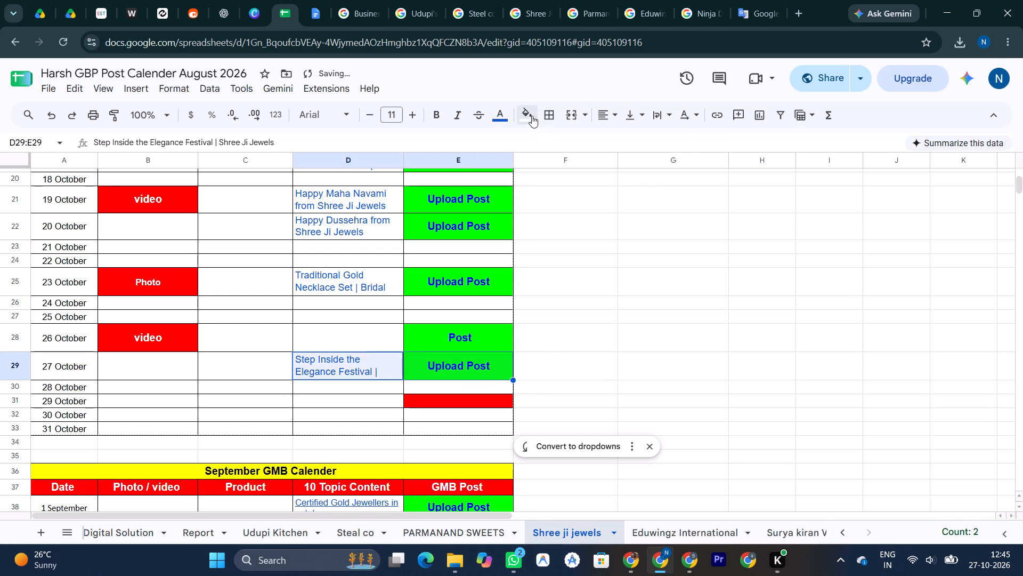
pyautogui.click(547, 116)
pyautogui.click(555, 142)
pyautogui.click(593, 300)
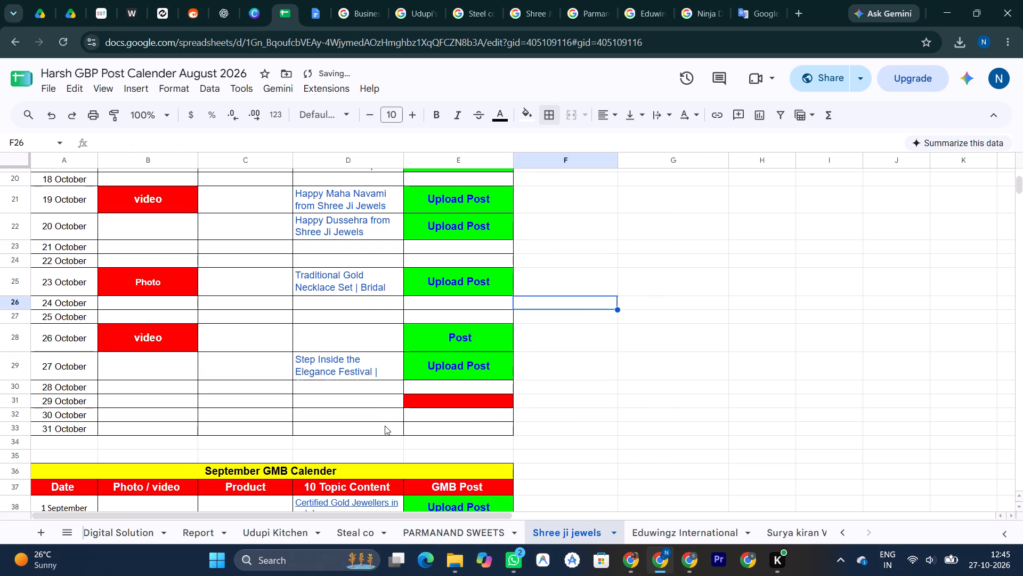
# Change the red 29 October status cell's fill to white.
pyautogui.click(448, 399)
pyautogui.click(523, 119)
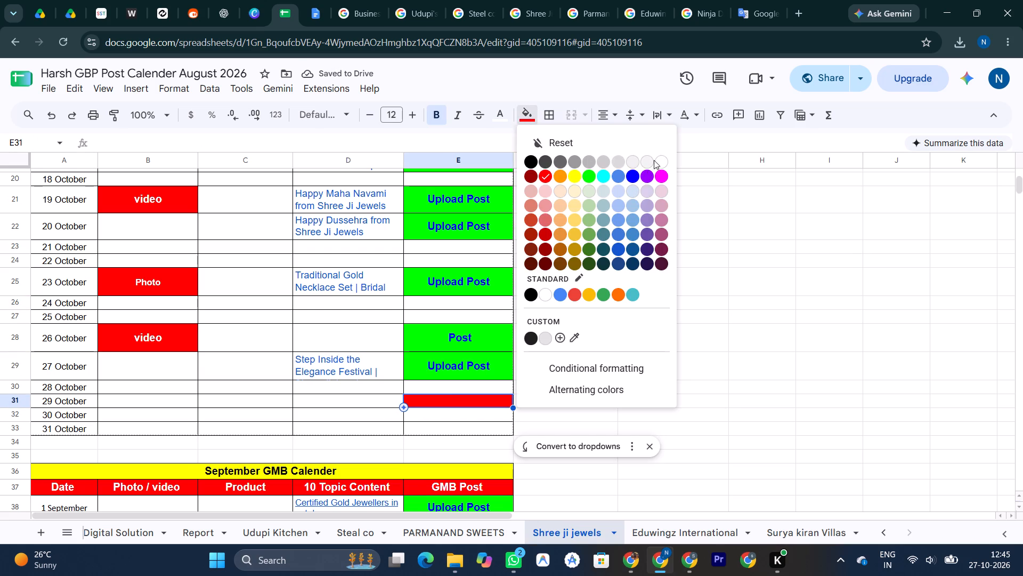
pyautogui.click(662, 161)
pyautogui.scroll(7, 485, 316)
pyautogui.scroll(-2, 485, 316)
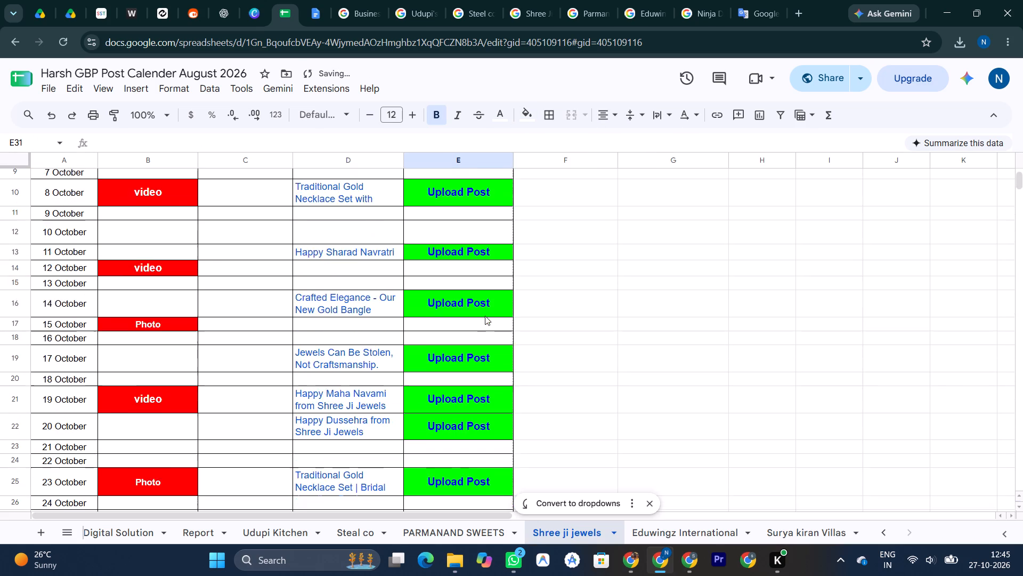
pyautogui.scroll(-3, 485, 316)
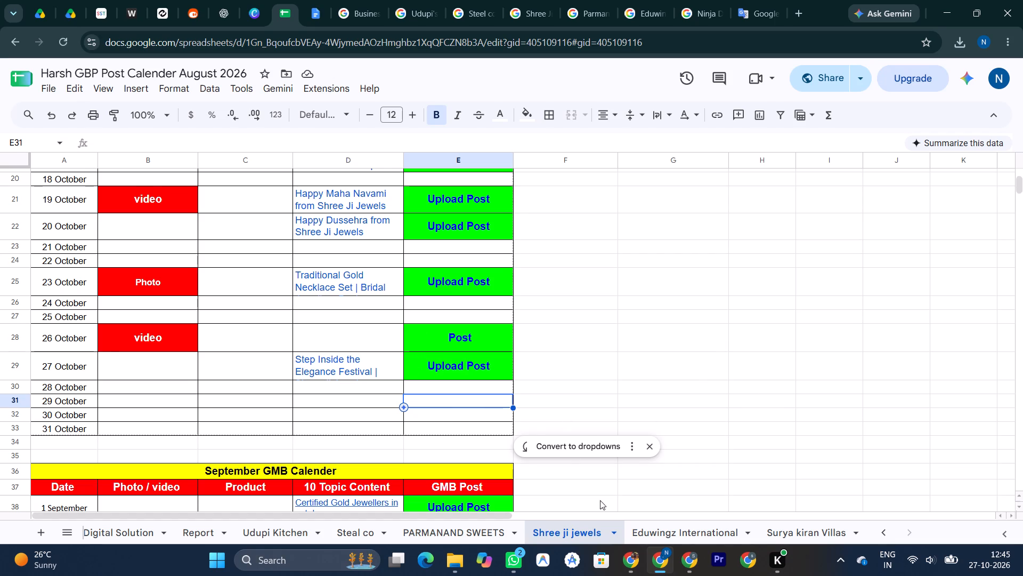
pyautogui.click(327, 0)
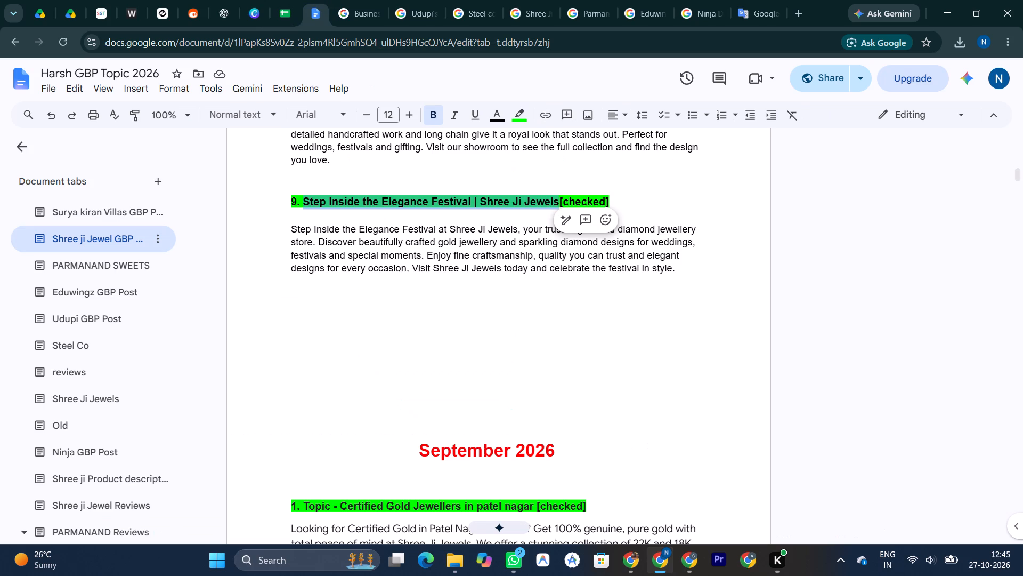
# Copy the top search term, "study table", from the searches breakdown in the Steel co profile's Performance report.
pyautogui.click(476, 0)
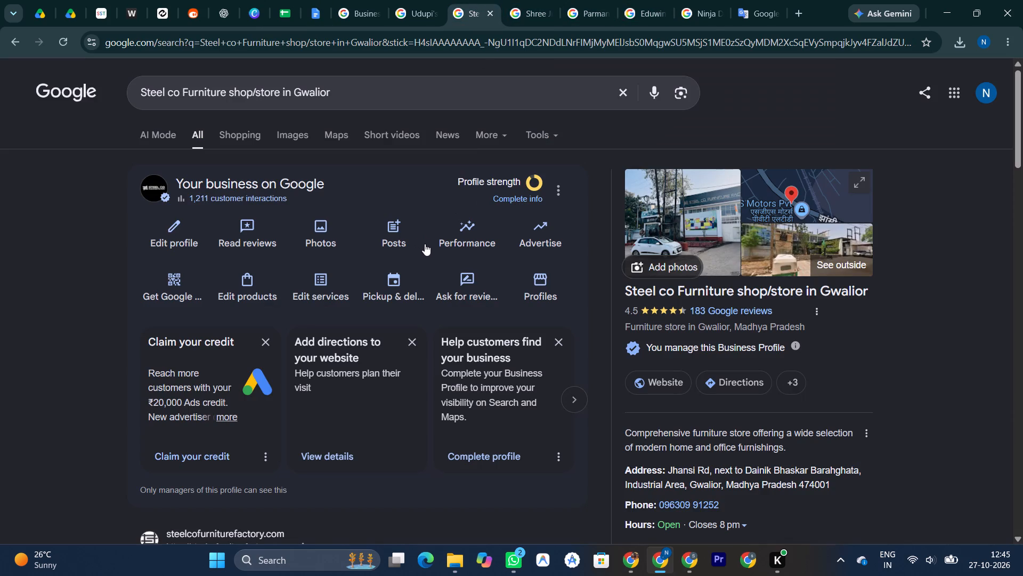
pyautogui.click(468, 239)
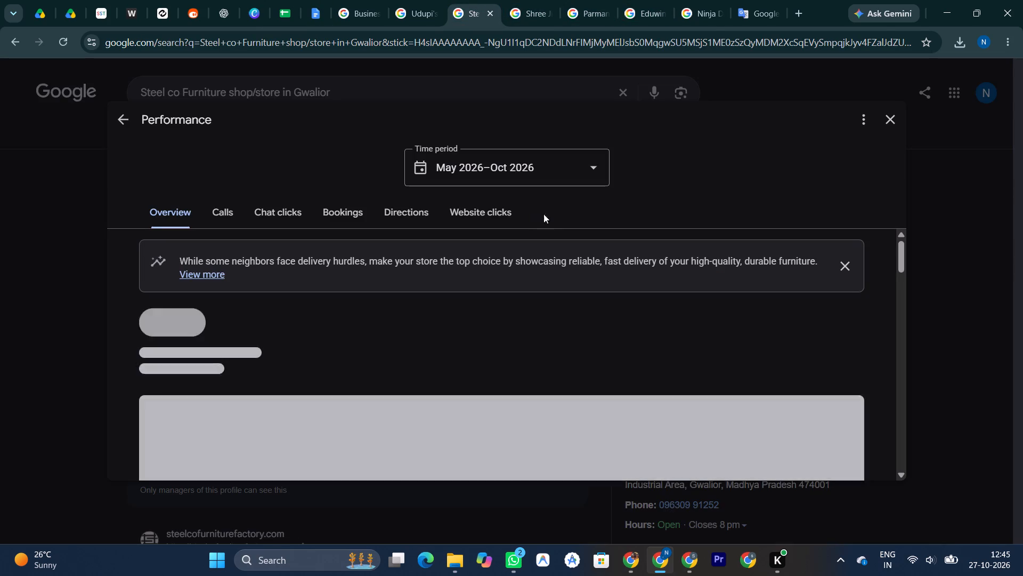
pyautogui.scroll(-12, 680, 275)
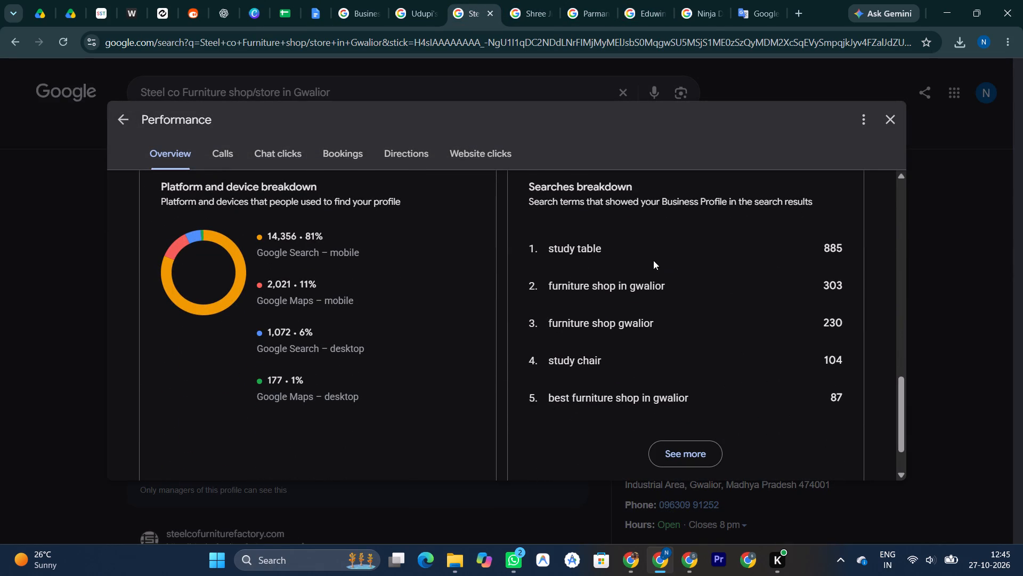
pyautogui.moveTo(602, 244); pyautogui.dragTo(547, 249)
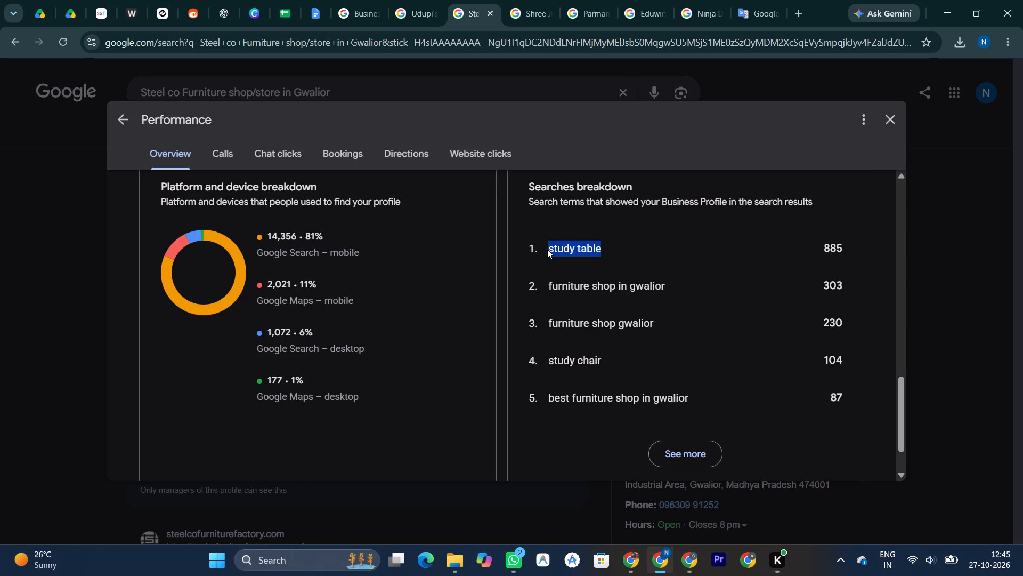
pyautogui.hotkey('ctrl', 'c')
# In File Explorer's Downloads folder, rename the "Modular Grid Cabin in Warm Interior" image as "study table".
pyautogui.click(451, 565)
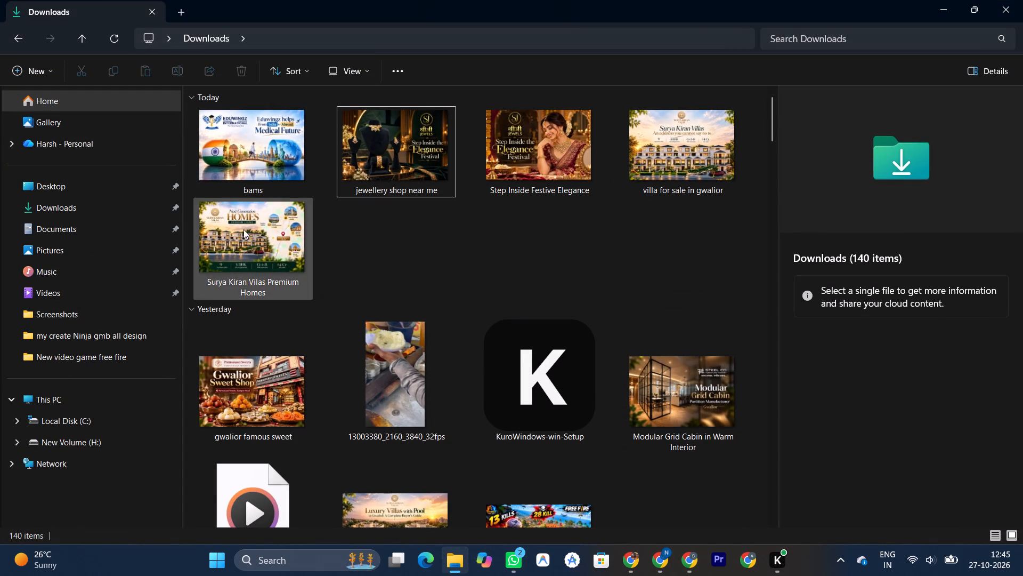
pyautogui.click(676, 391)
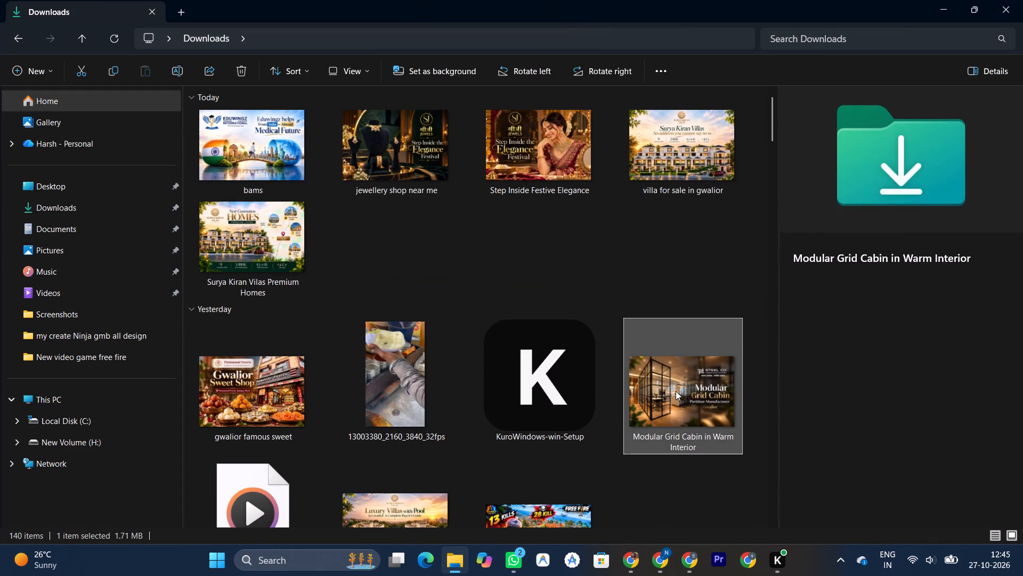
pyautogui.rightClick(676, 391)
pyautogui.click(777, 8)
pyautogui.hotkey('ctrl', 'v')
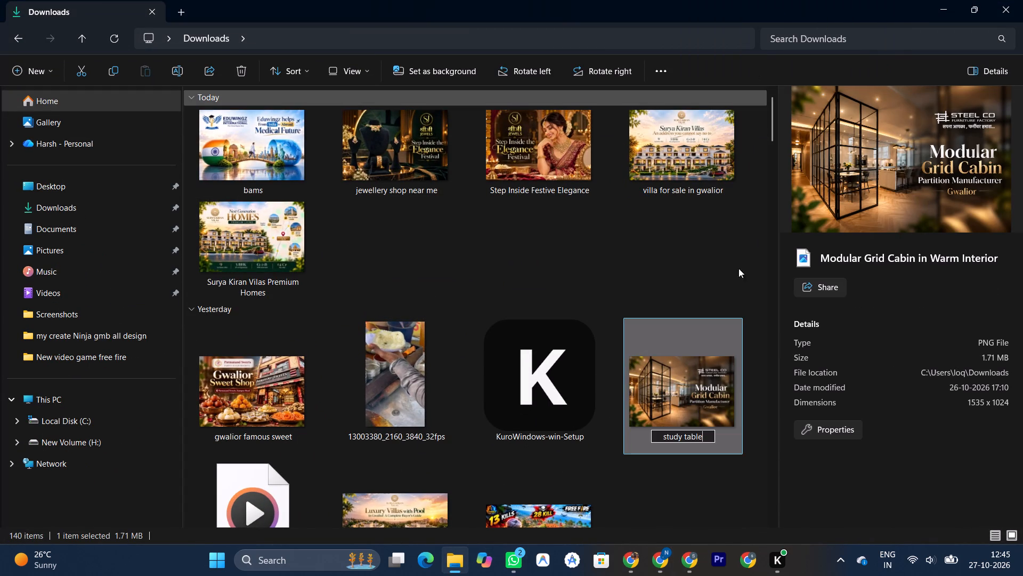
pyautogui.click(697, 241)
pyautogui.click(940, 0)
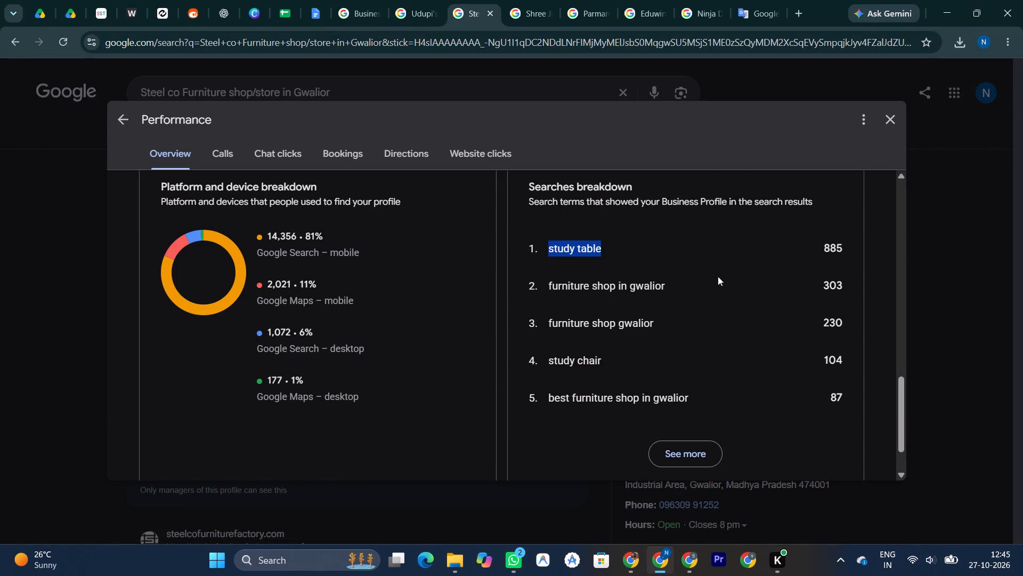
# Copy topic 9, "Modular Grid Cabin Partition Manufacturer Gwalior", with its text from the Steel Co topic document into a new Steel co post, without the trailing blank line.
pyautogui.click(905, 125)
pyautogui.click(407, 245)
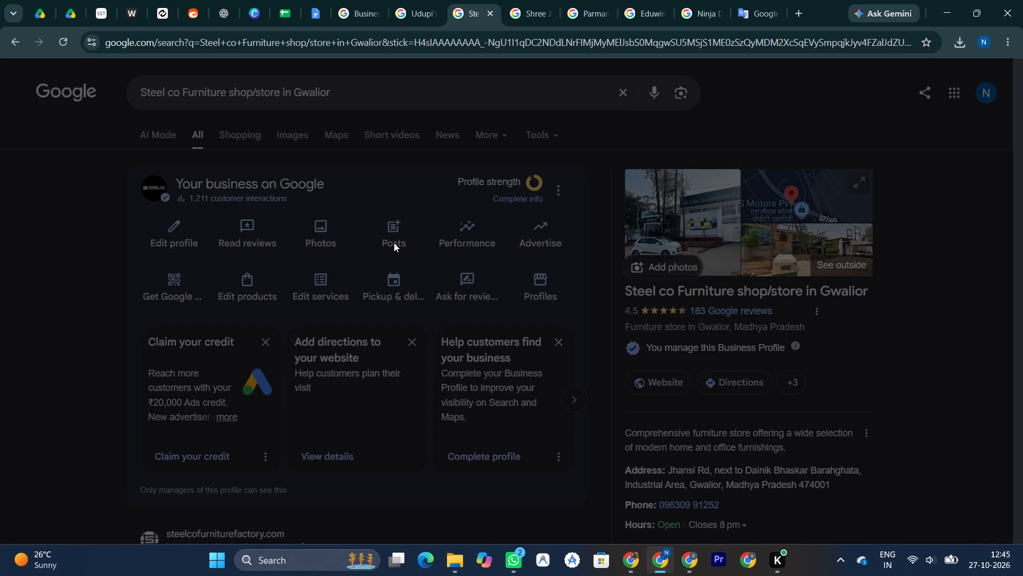
pyautogui.click(319, 0)
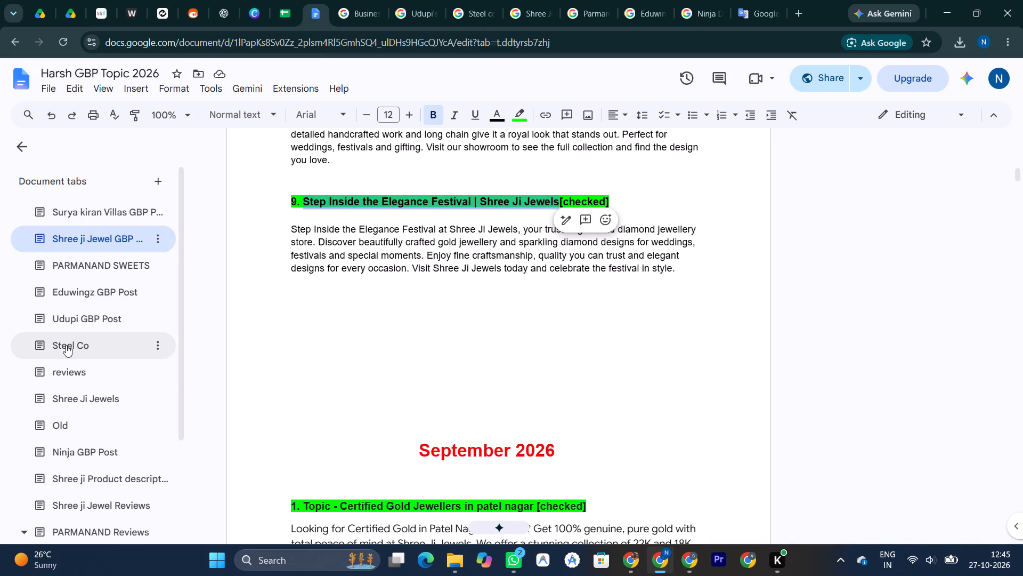
pyautogui.click(68, 347)
pyautogui.scroll(-17, 585, 265)
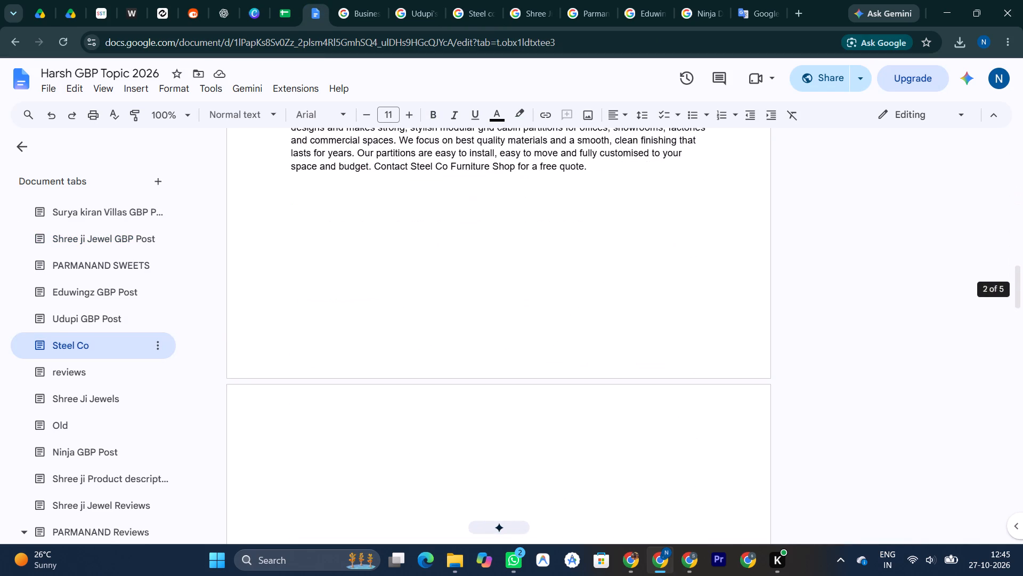
pyautogui.scroll(3, 537, 262)
pyautogui.moveTo(304, 289); pyautogui.dragTo(661, 358)
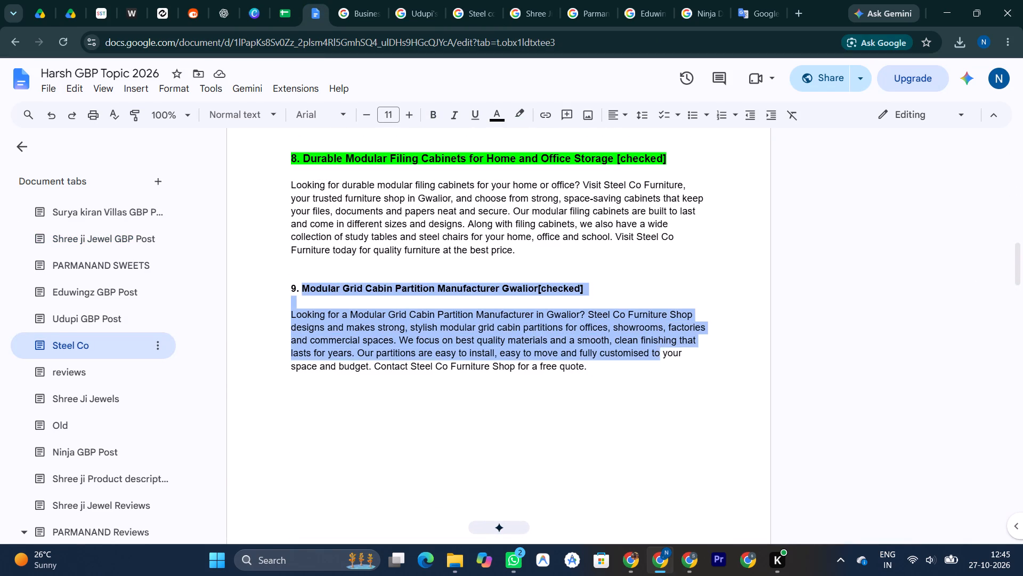
pyautogui.moveTo(661, 358); pyautogui.dragTo(649, 368)
pyautogui.hotkey('ctrl', 'c')
pyautogui.click(474, 0)
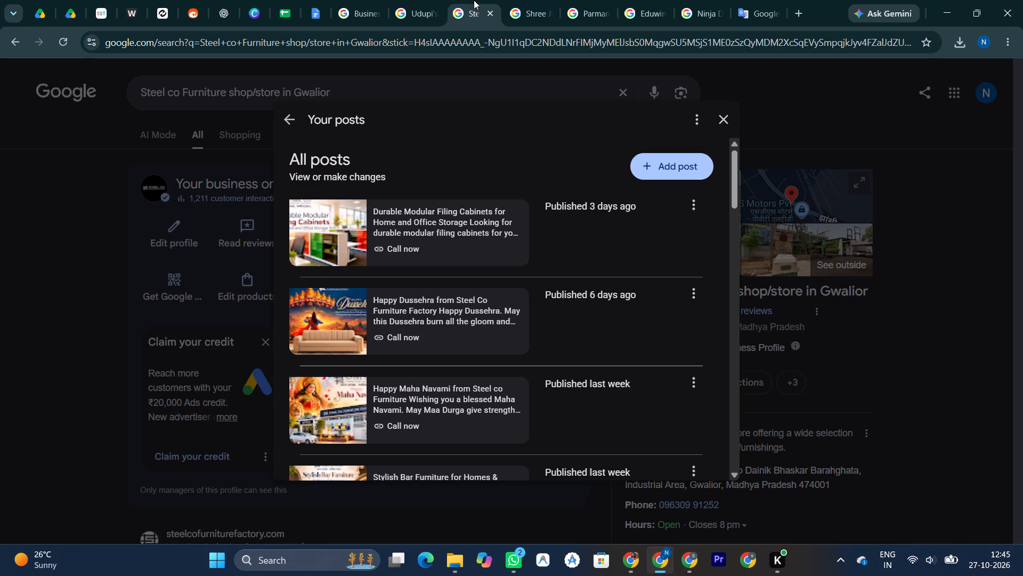
pyautogui.click(661, 169)
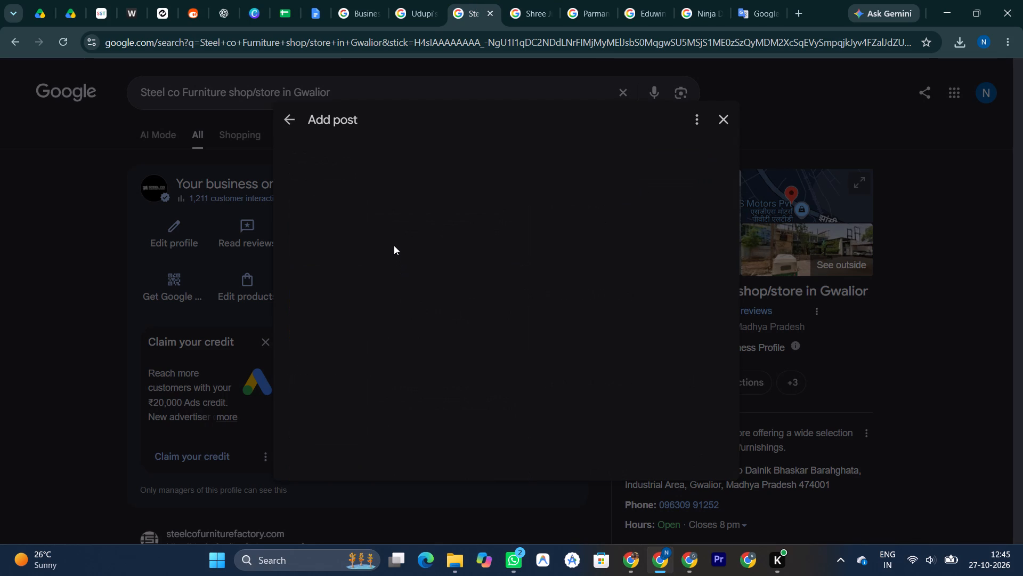
pyautogui.click(394, 245)
pyautogui.hotkey('ctrl', 'v')
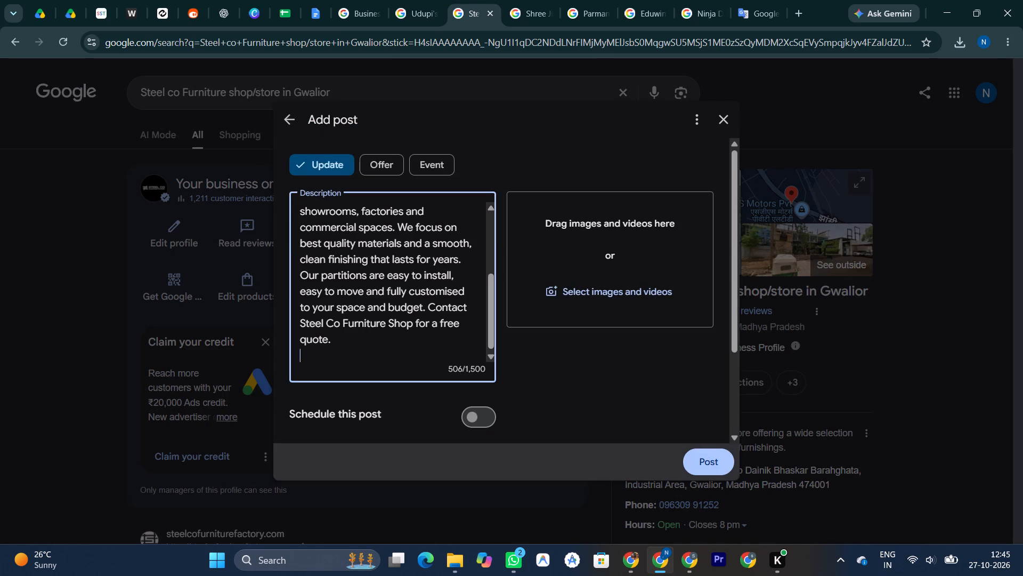
pyautogui.press('BackSpace')
# Remove the "[checked]" tag from the title in the post description.
pyautogui.scroll(8, 400, 280)
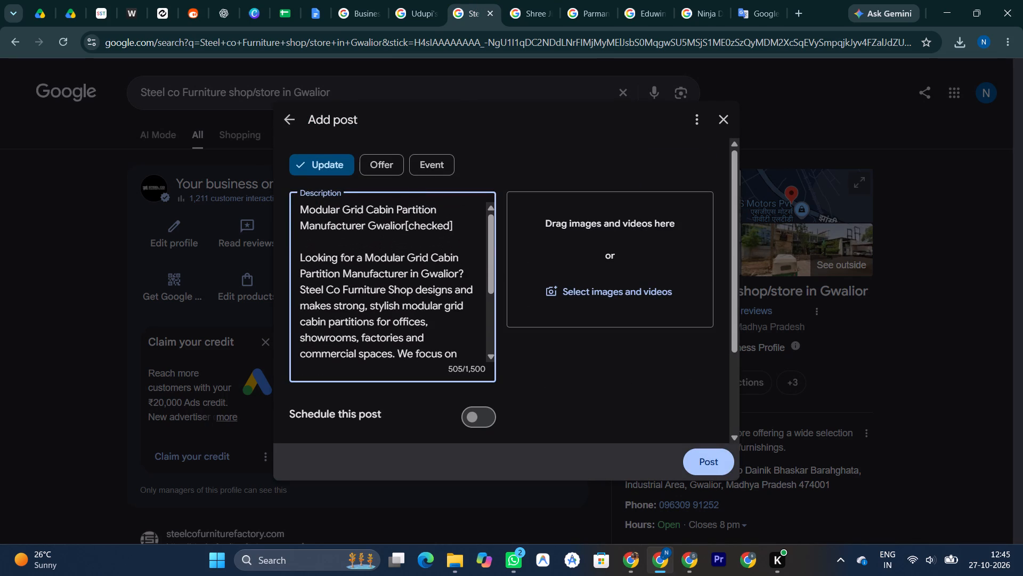
pyautogui.moveTo(456, 230); pyautogui.dragTo(411, 228)
pyautogui.press('BackSpace')
pyautogui.press('BackSpace')
pyautogui.press('BackSpace')
# Attach the "study table" image from Downloads to the Steel co post.
pyautogui.click(622, 303)
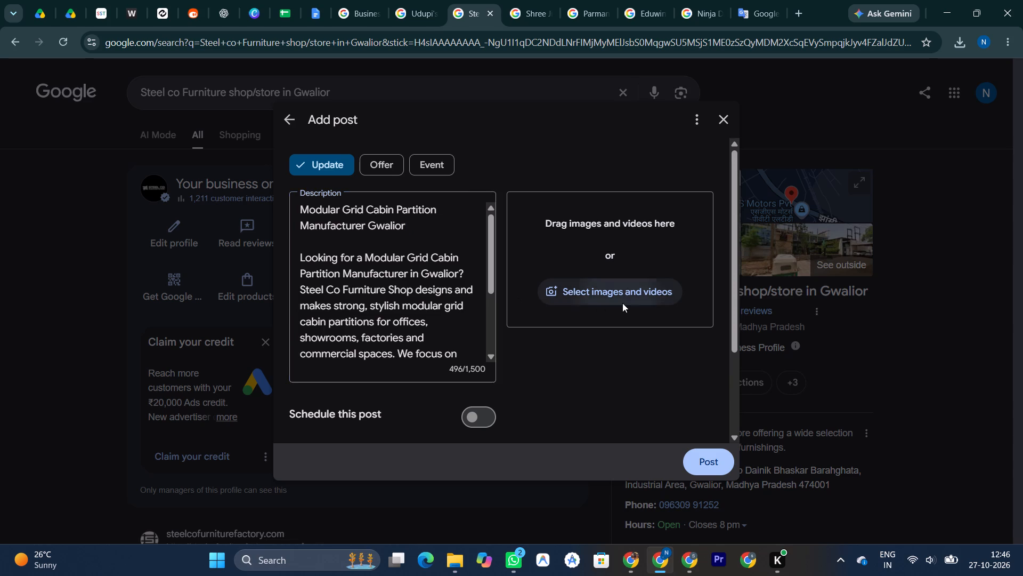
pyautogui.scroll(-2, 569, 293)
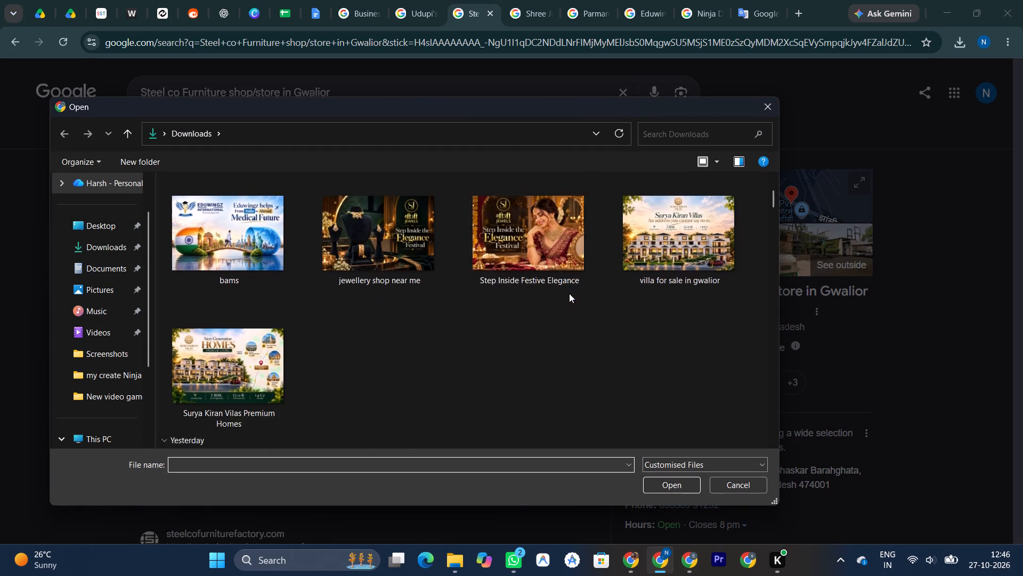
pyautogui.scroll(-3, 569, 293)
pyautogui.scroll(1, 513, 277)
pyautogui.click(531, 253)
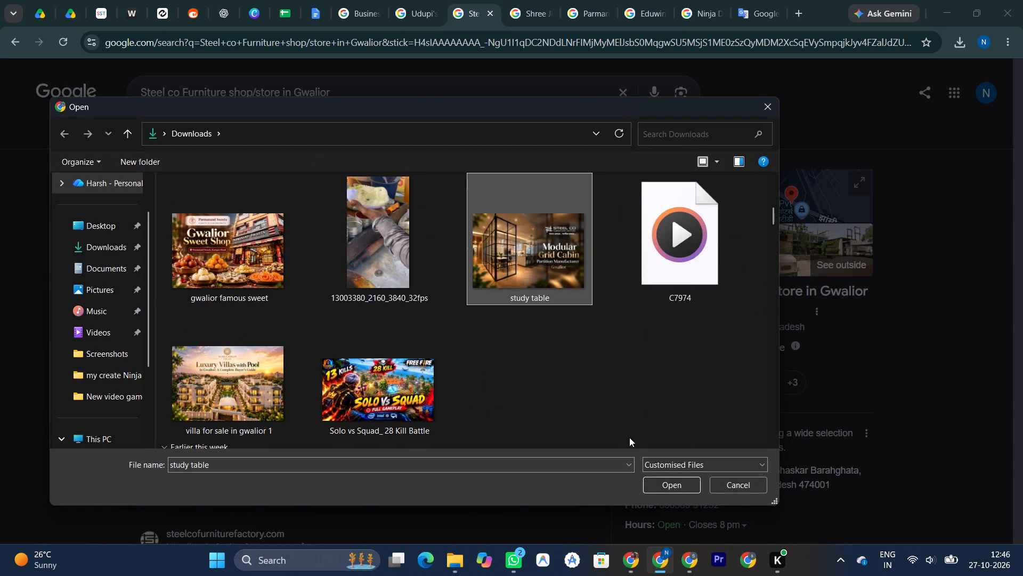
pyautogui.click(679, 482)
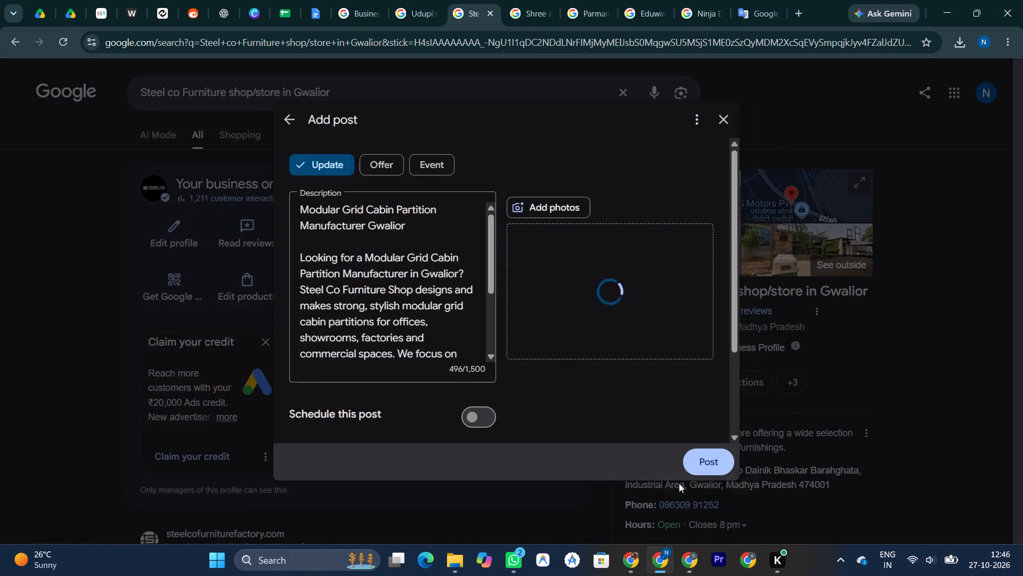
# Add a "Call now" button to the Steel co post.
pyautogui.scroll(-7, 583, 381)
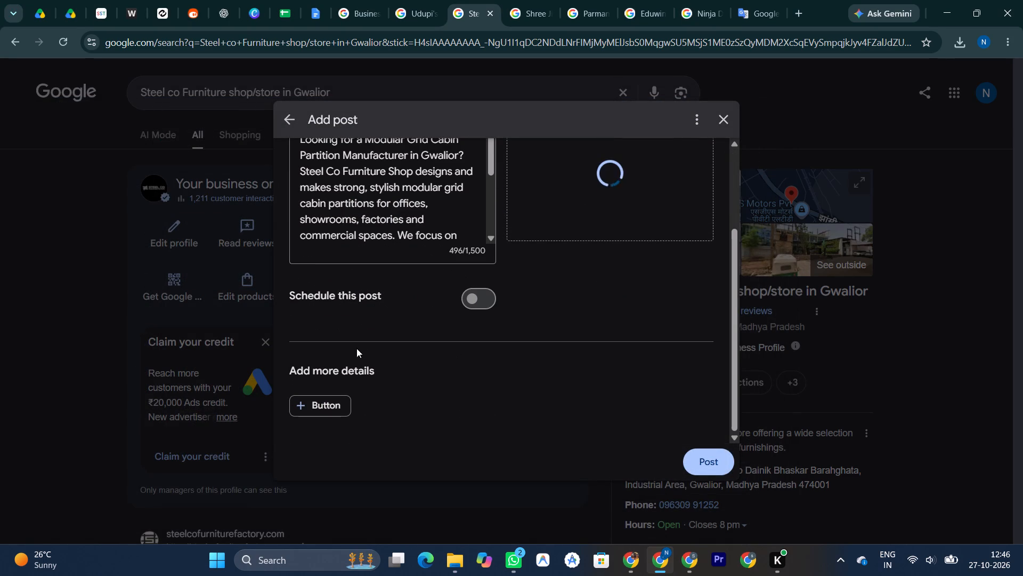
pyautogui.click(327, 399)
pyautogui.scroll(-6, 553, 390)
pyautogui.click(473, 398)
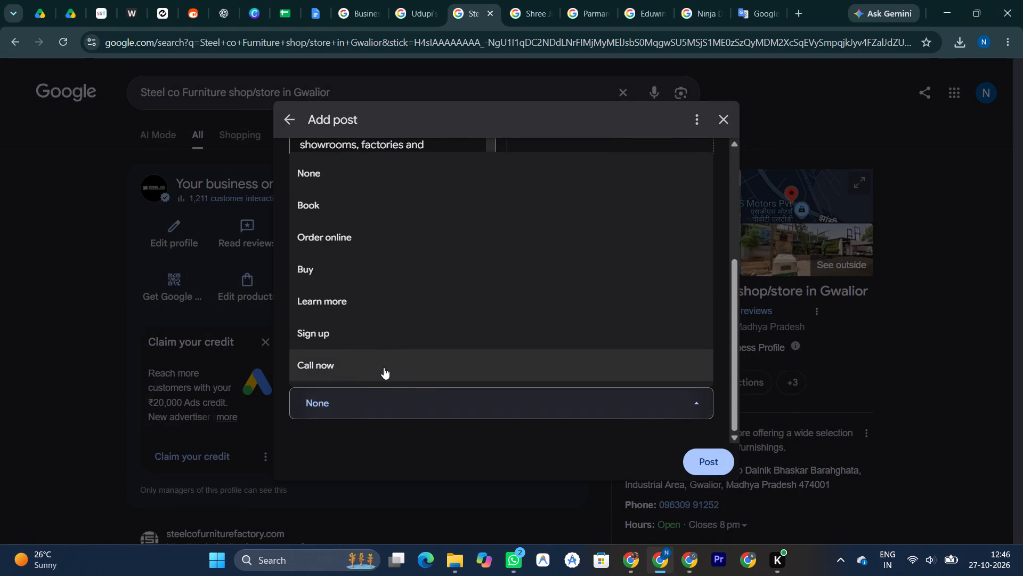
pyautogui.click(384, 367)
pyautogui.scroll(4, 496, 365)
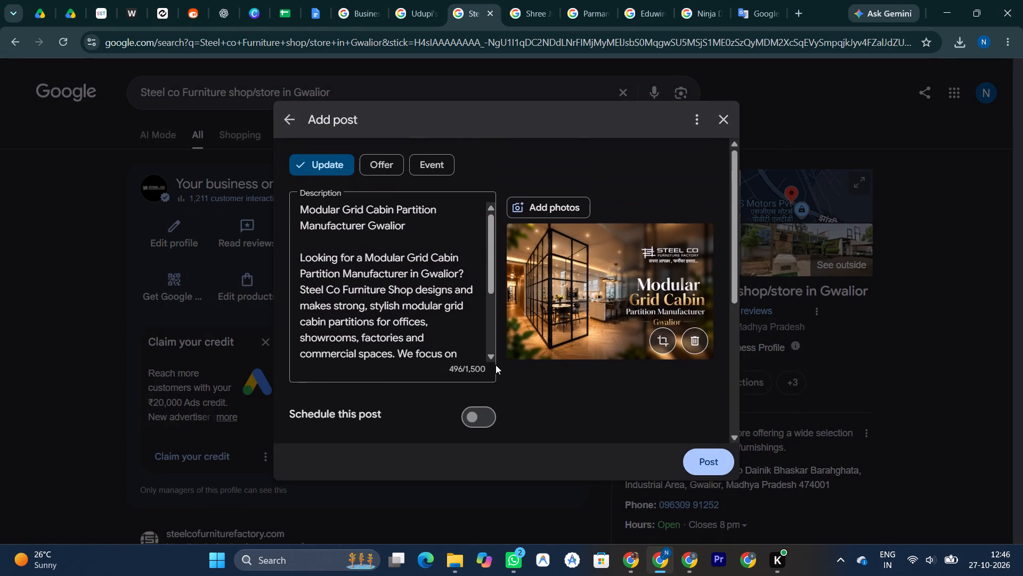
# Publish the Steel co post, get past the copy-post prompt, and check the post's entry in the reloaded profile's posts list.
pyautogui.scroll(3, 496, 365)
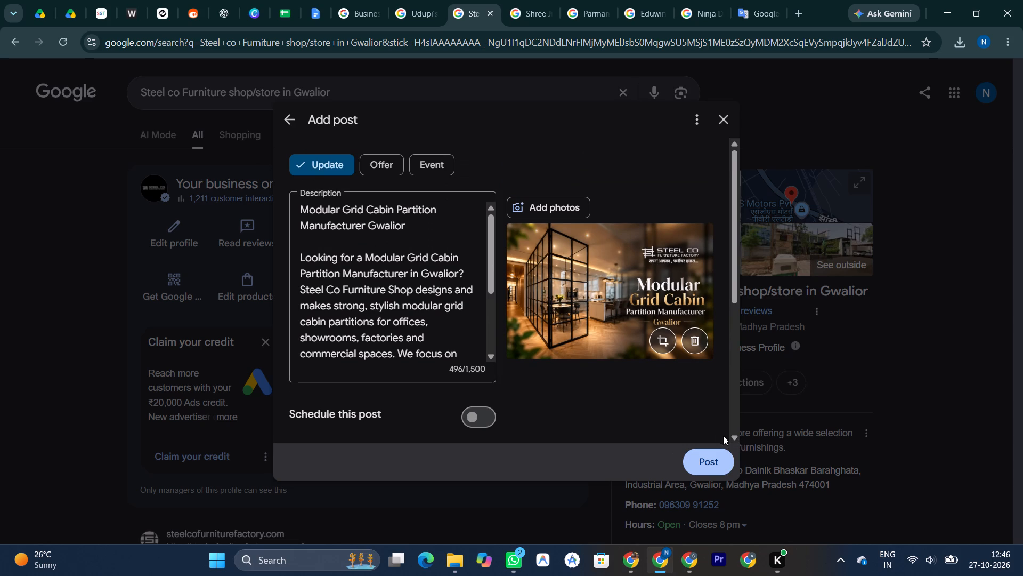
pyautogui.click(715, 467)
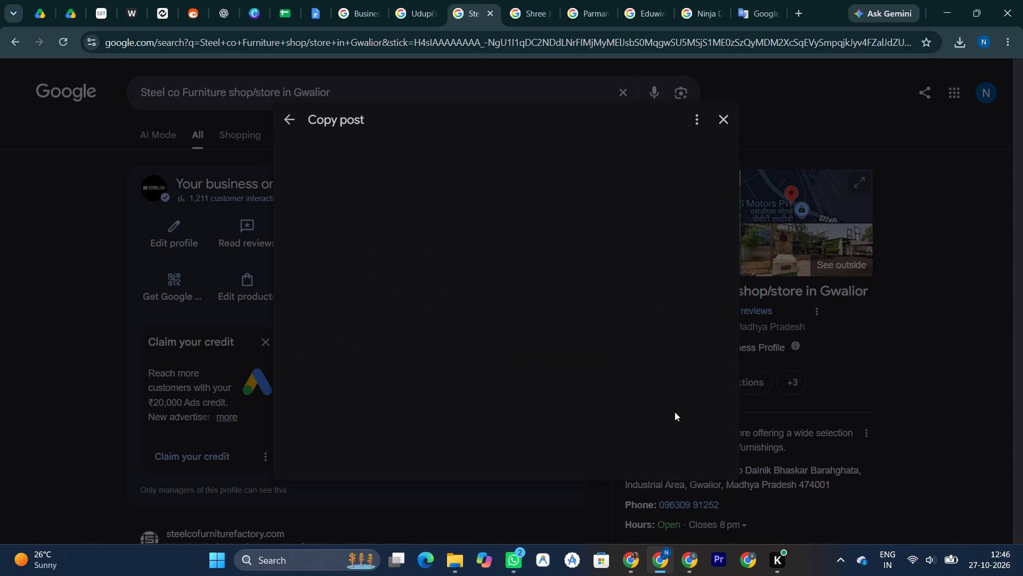
pyautogui.click(654, 457)
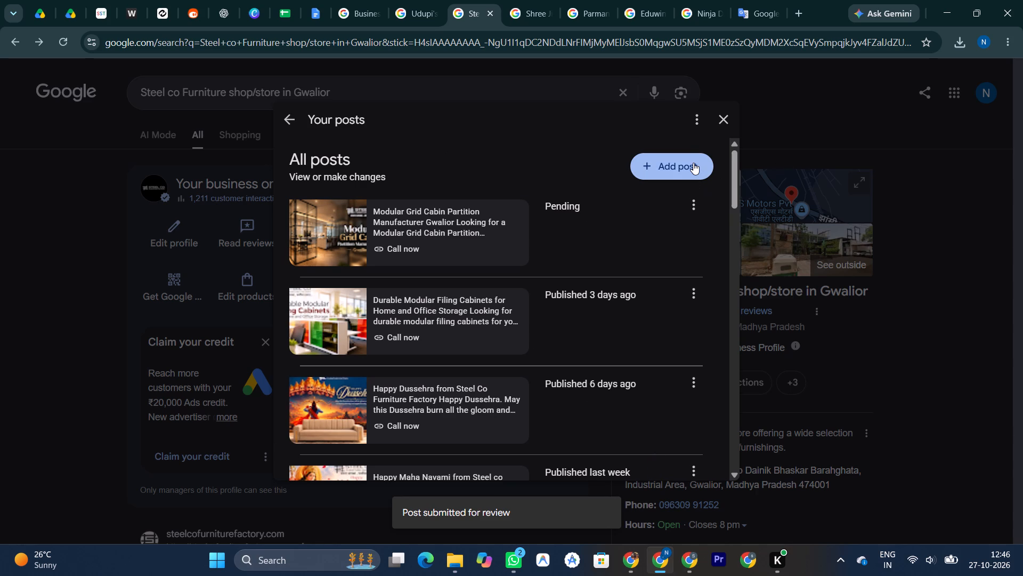
pyautogui.click(724, 125)
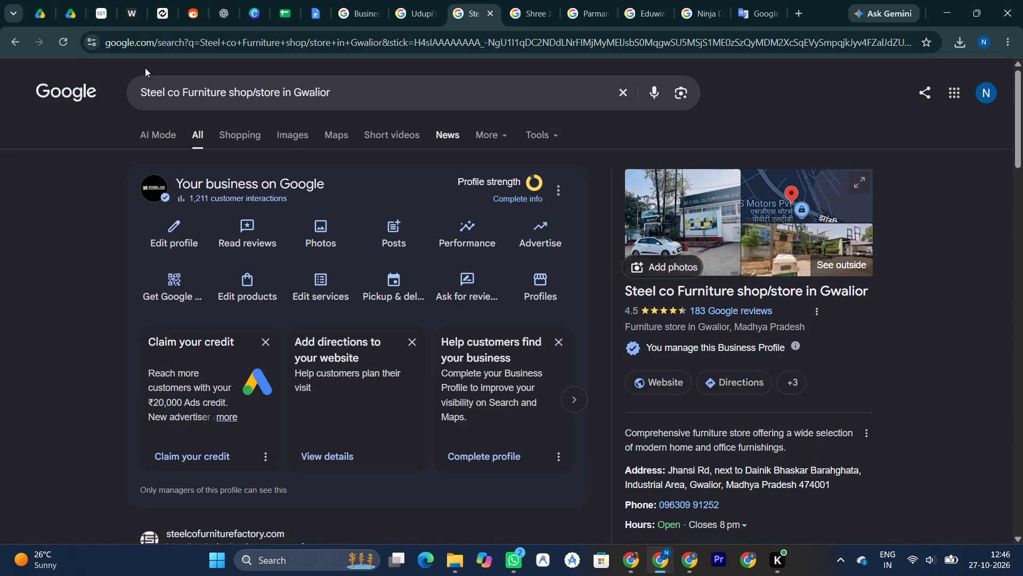
pyautogui.click(65, 33)
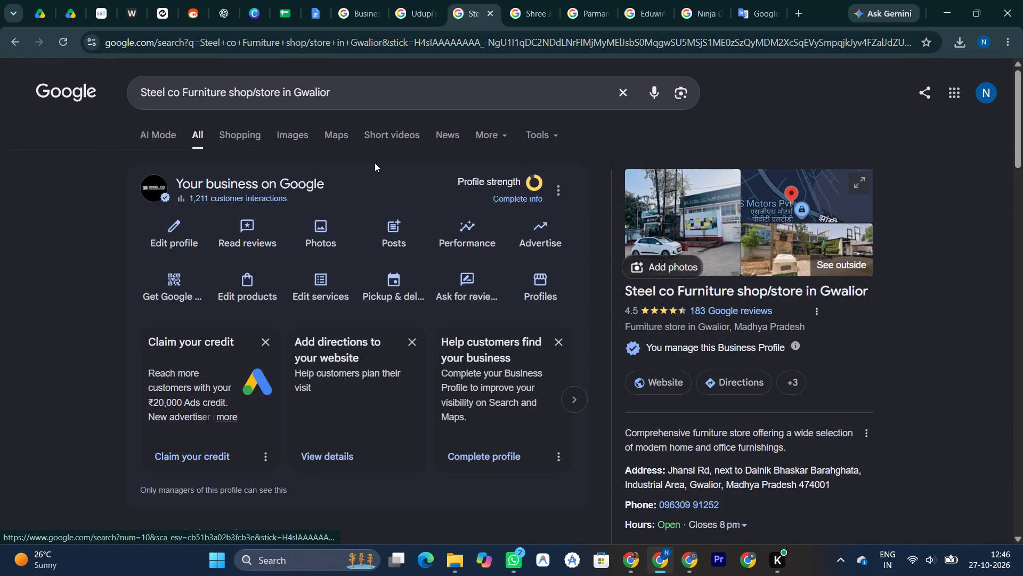
pyautogui.click(397, 230)
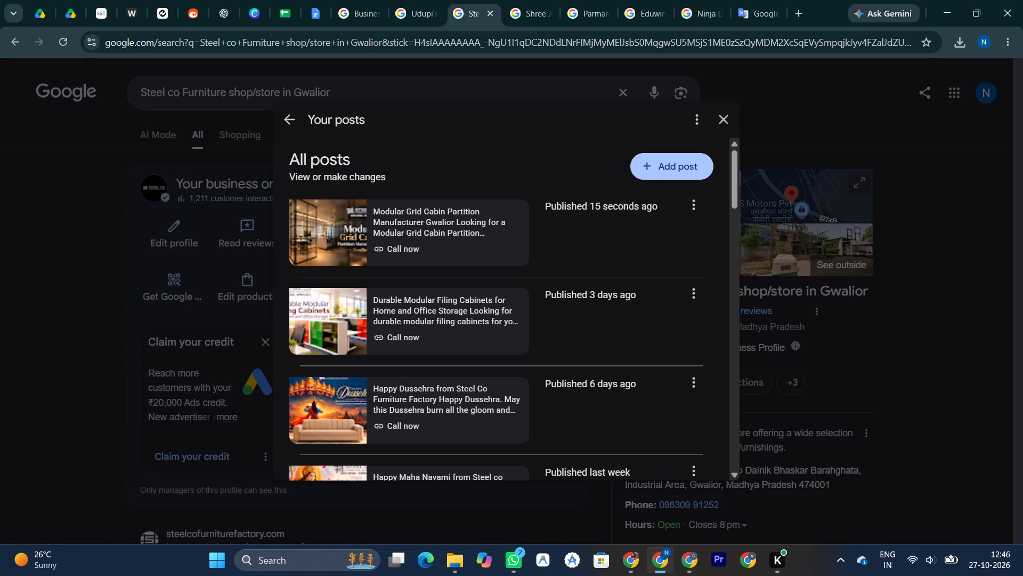
pyautogui.click(720, 114)
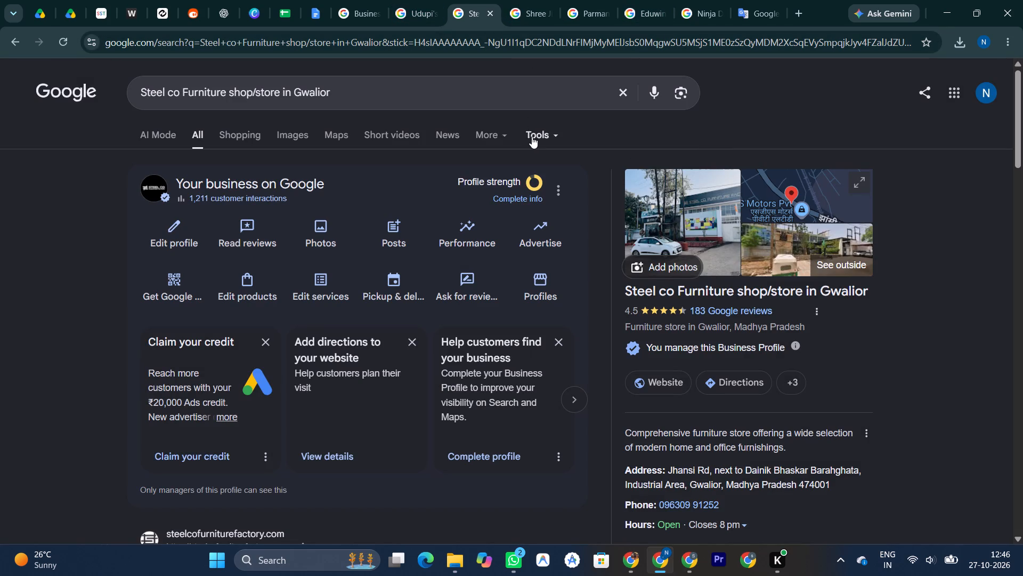
# Copy the title "Modular Grid Cabin Partition Manufacturer Gwalior" from the topic document into the 27 October topic cell of the Steal co calendar sheet.
pyautogui.click(315, 0)
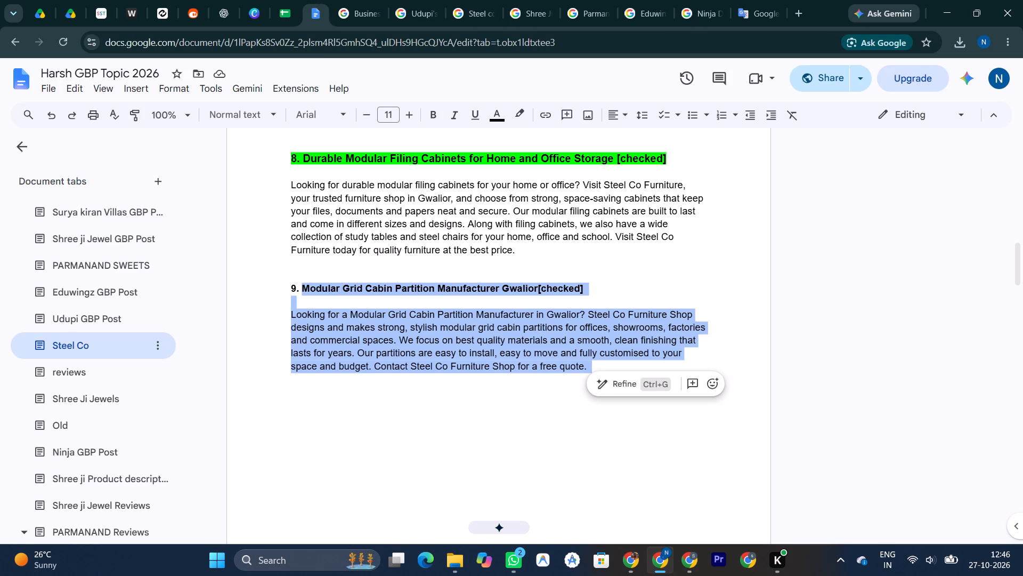
pyautogui.click(531, 244)
pyautogui.moveTo(537, 295); pyautogui.dragTo(354, 293)
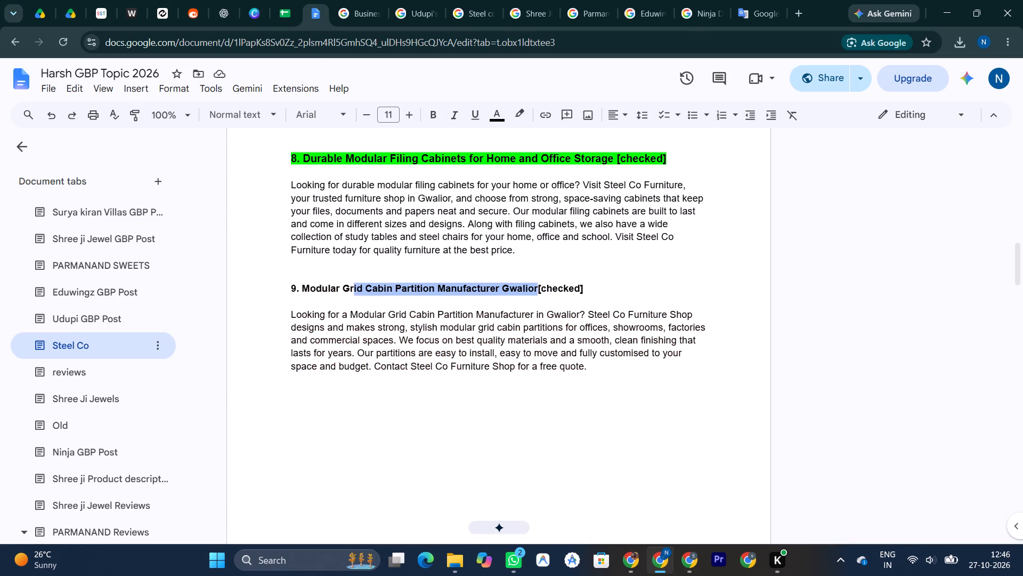
pyautogui.moveTo(354, 293); pyautogui.dragTo(302, 283)
pyautogui.hotkey('ctrl', 'c')
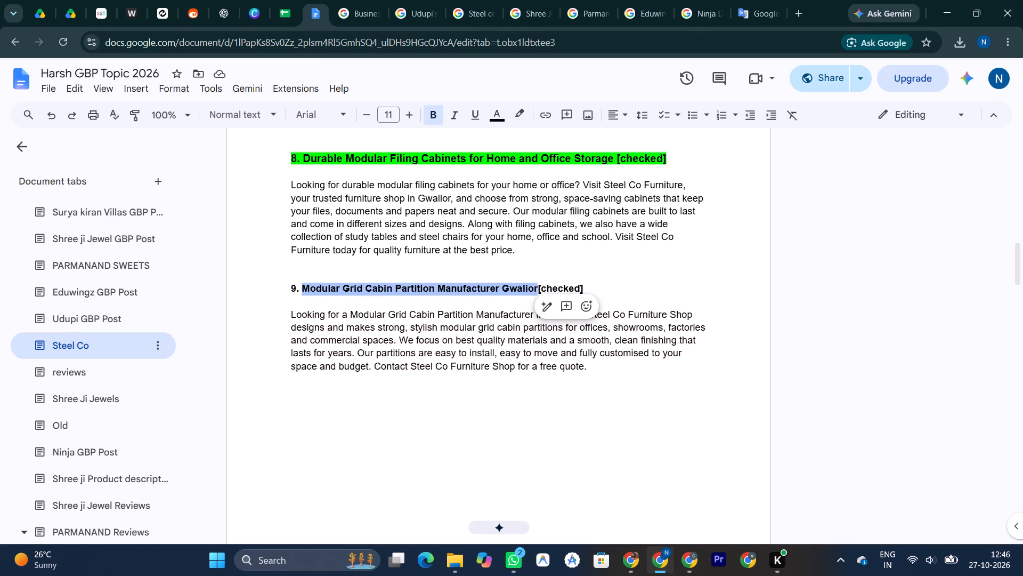
pyautogui.click(280, 0)
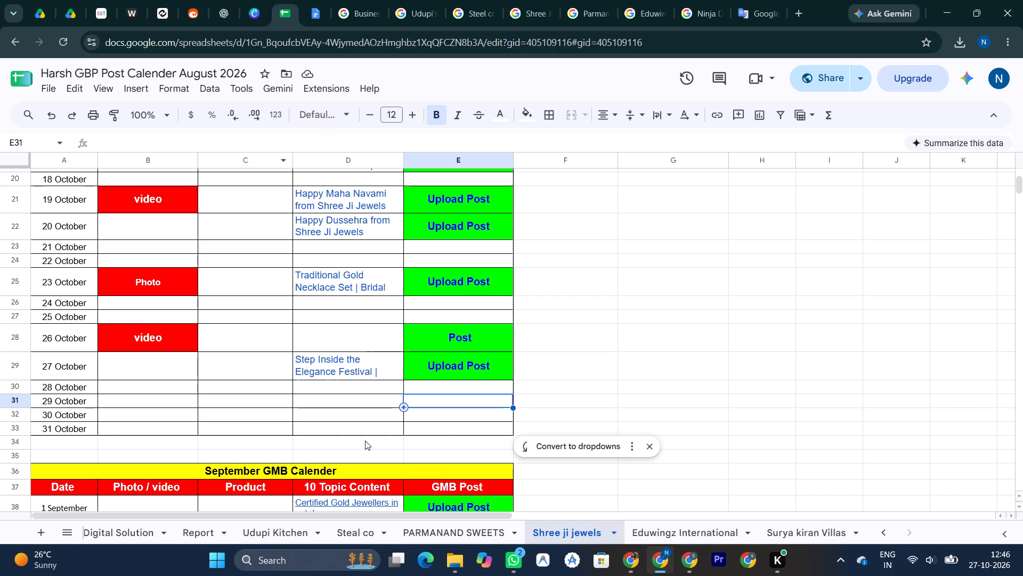
pyautogui.click(344, 529)
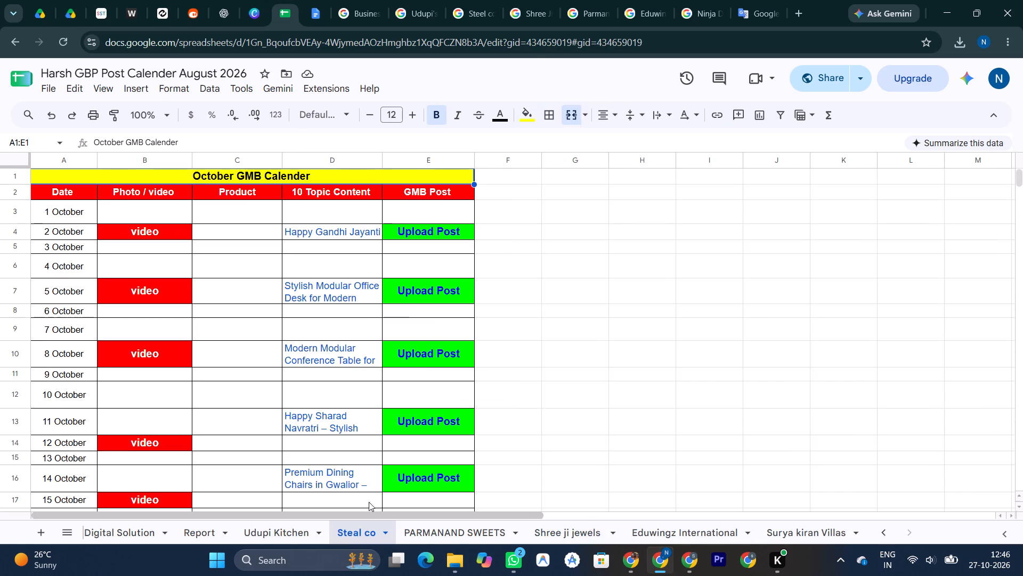
pyautogui.scroll(-6, 372, 350)
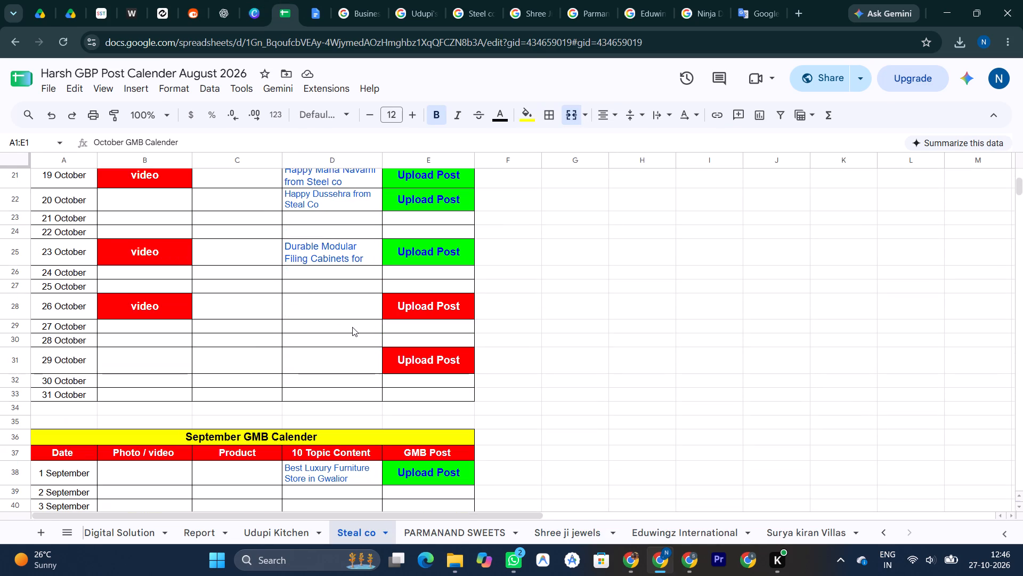
pyautogui.click(352, 327)
pyautogui.hotkey('ctrl', 'v')
# Format the 27 October topic cell as blue, non-bold, wrapped text with all borders, and reduce its row height to two text lines.
pyautogui.click(492, 119)
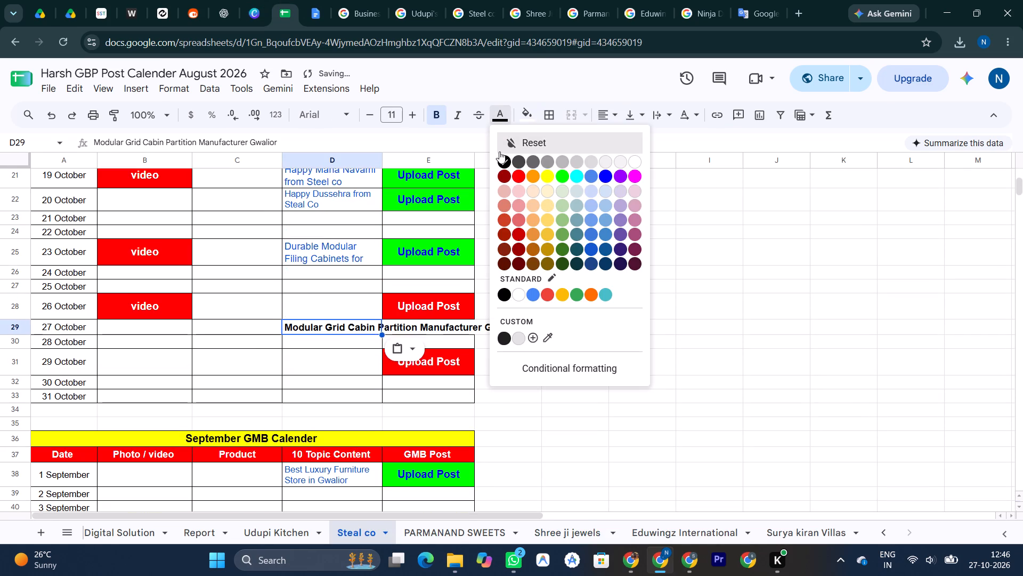
pyautogui.click(592, 247)
pyautogui.click(437, 107)
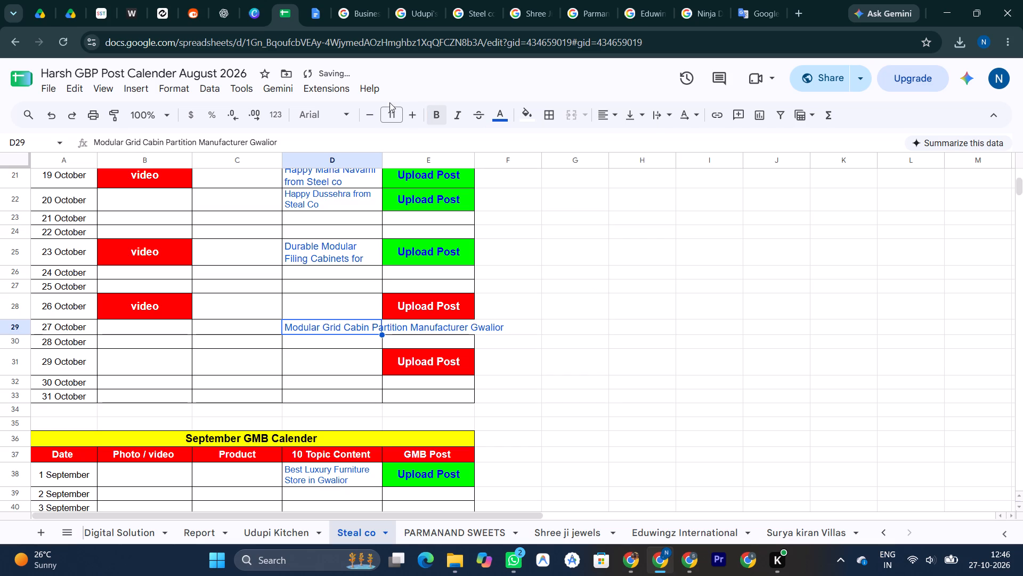
pyautogui.click(666, 124)
pyautogui.click(686, 145)
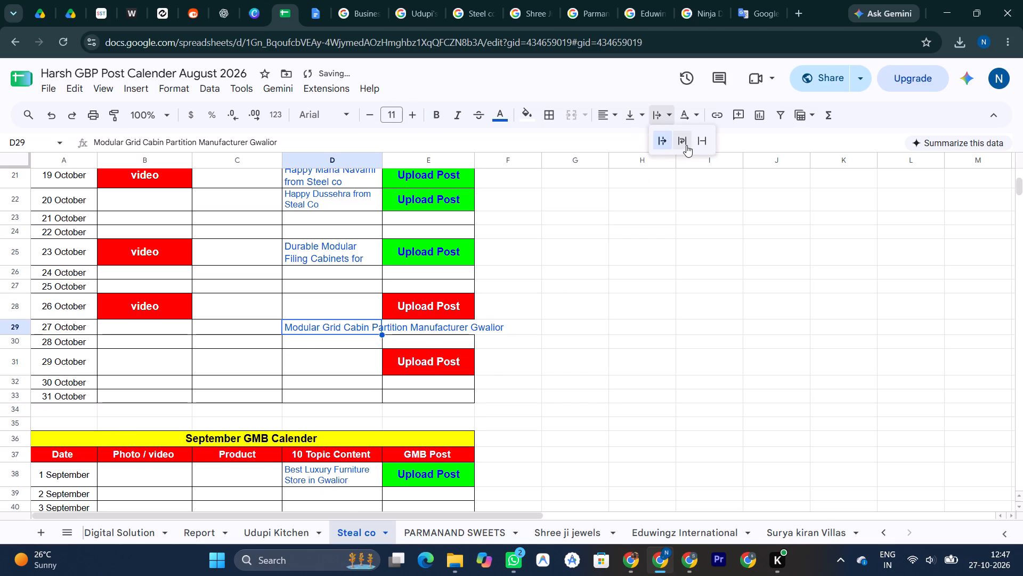
pyautogui.click(543, 116)
pyautogui.click(559, 136)
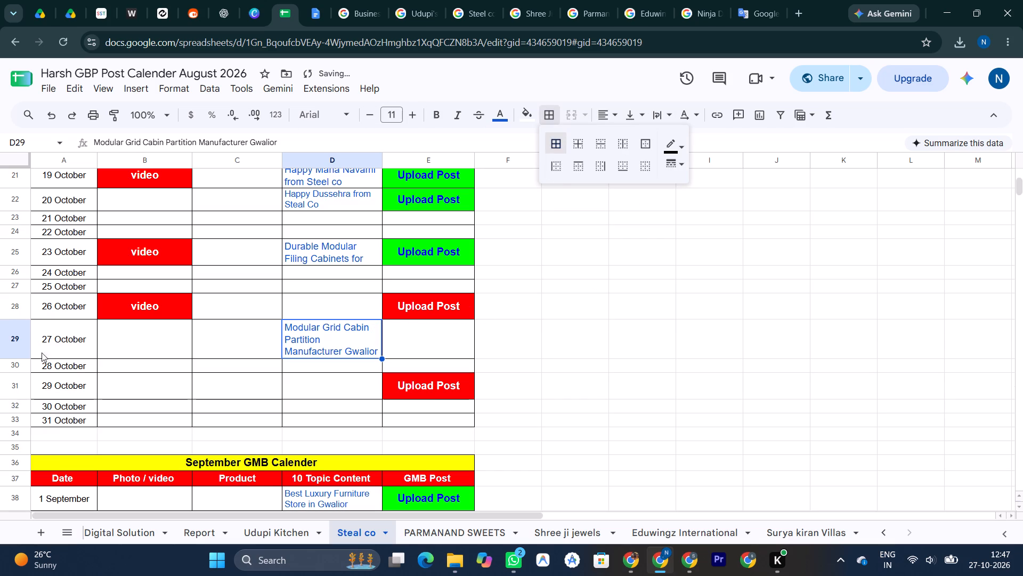
pyautogui.moveTo(18, 359); pyautogui.dragTo(23, 347)
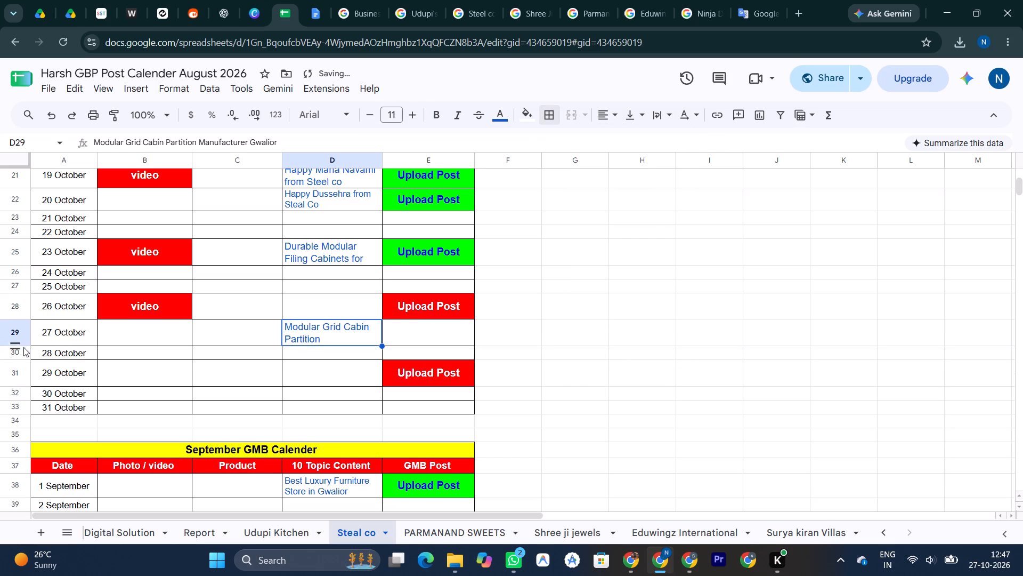
# Copy the green "Upload Post" status from 23 October to the GMB Post cells for 27 October and 26 October.
pyautogui.click(426, 253)
pyautogui.hotkey('ctrl', 'c')
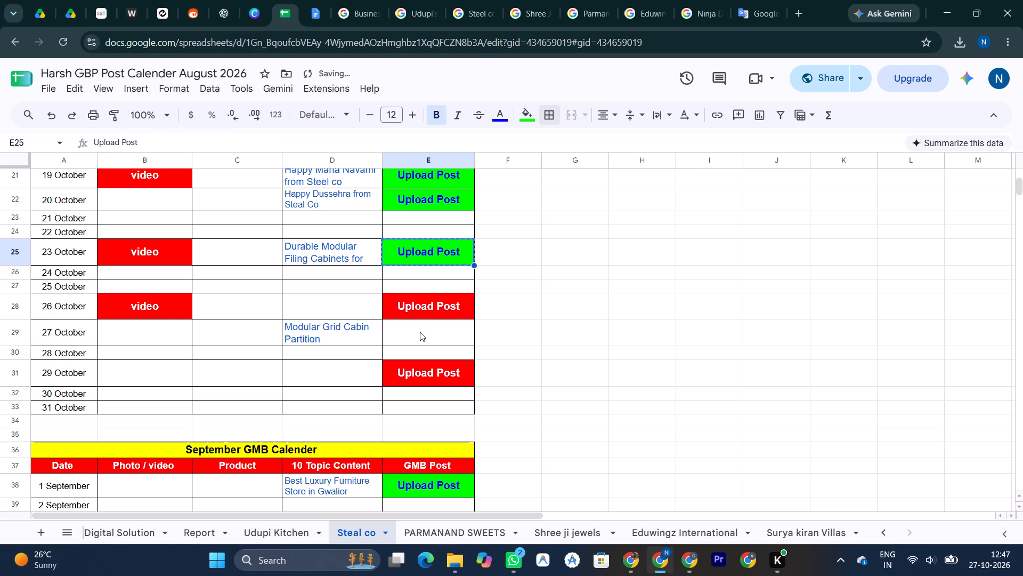
pyautogui.click(420, 332)
pyautogui.hotkey('ctrl', 'v')
pyautogui.click(420, 313)
pyautogui.hotkey('ctrl', 'v')
# Shorten the 26 October GMB Post status to "Post".
pyautogui.click(430, 291)
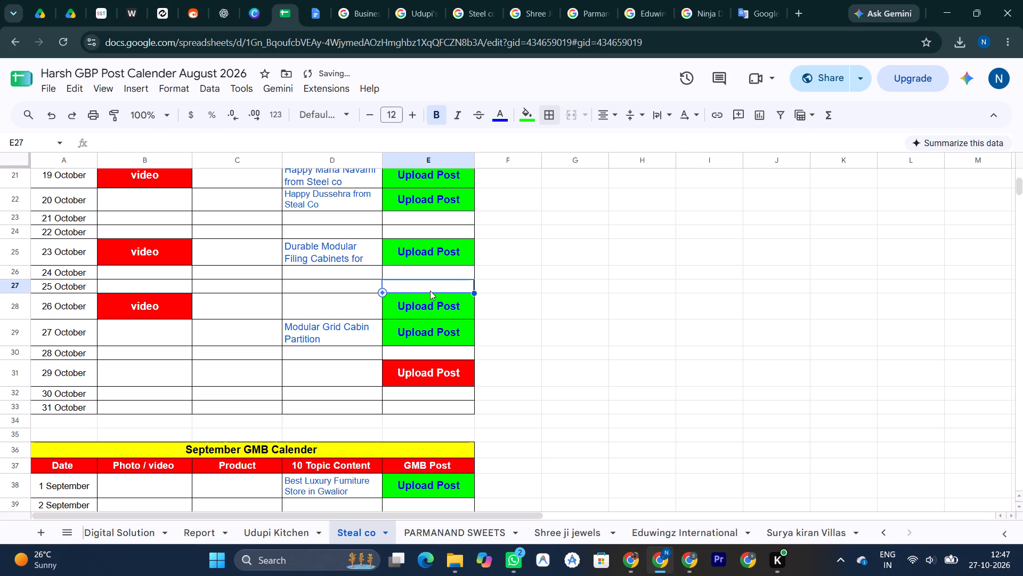
pyautogui.doubleClick(427, 311)
pyautogui.click(432, 301)
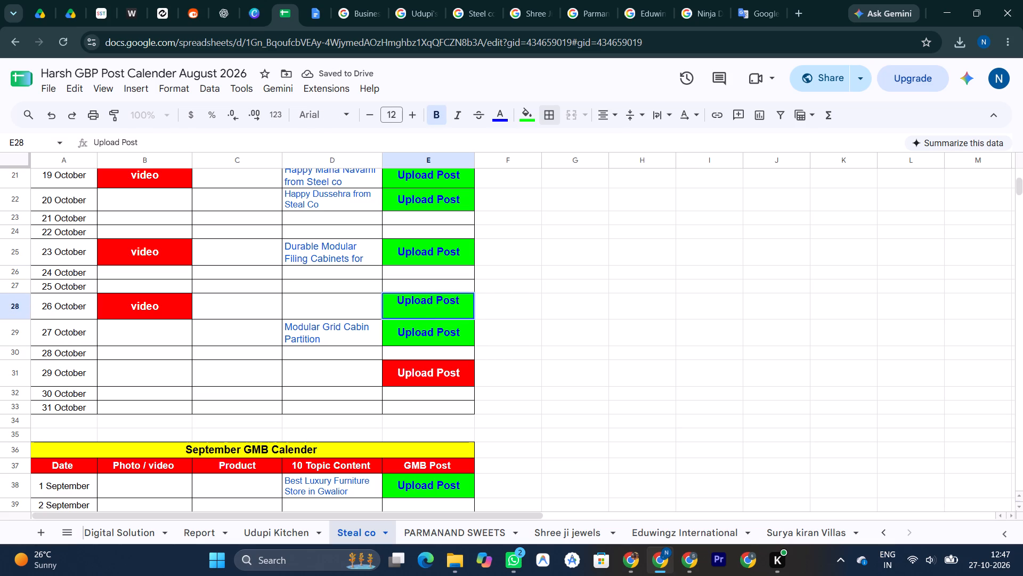
pyautogui.press('Right')
pyautogui.press('BackSpace')
pyautogui.press('BackSpace')
pyautogui.press('BackSpace')
pyautogui.press('BackSpace')
pyautogui.press('BackSpace')
pyautogui.press('BackSpace')
pyautogui.press('BackSpace')
pyautogui.press('BackSpace')
pyautogui.press('BackSpace')
pyautogui.press('BackSpace')
pyautogui.press('BackSpace')
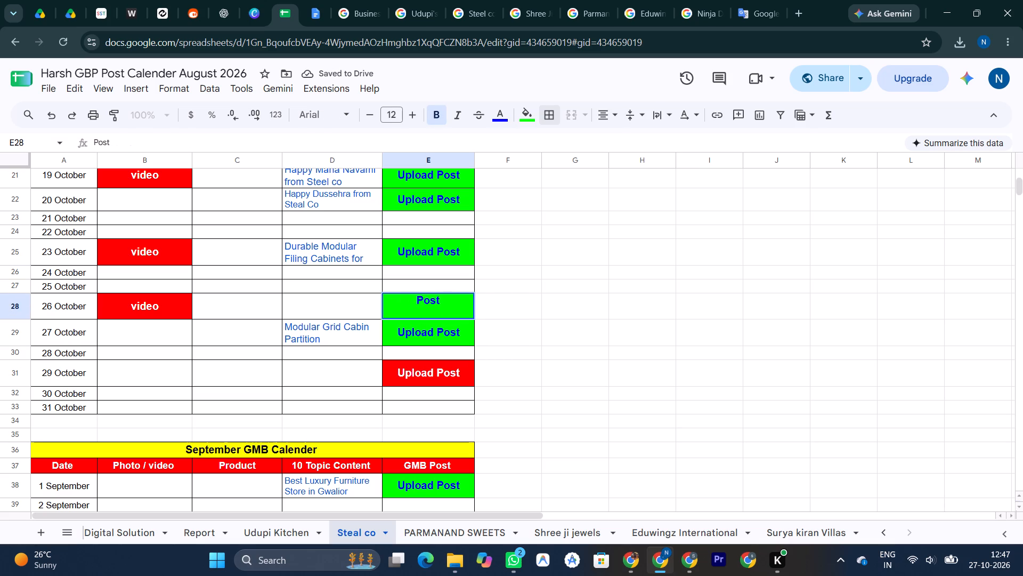
pyautogui.click(583, 322)
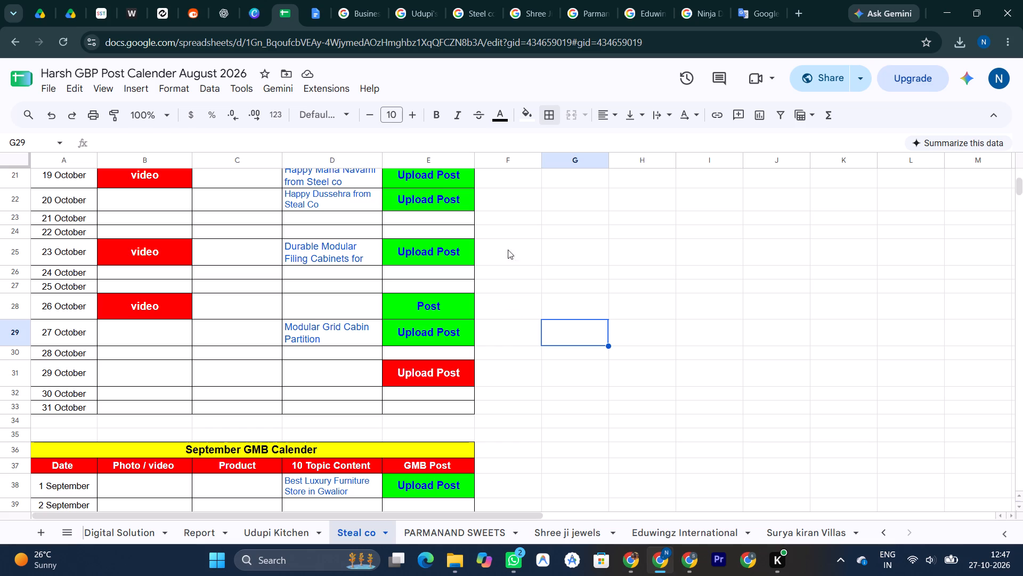
# Highlight the topic 9 heading, "Modular Grid Cabin Partition Manufacturer Gwalior[checked]", in green in the Steel Co topic document.
pyautogui.click(323, 0)
pyautogui.click(596, 282)
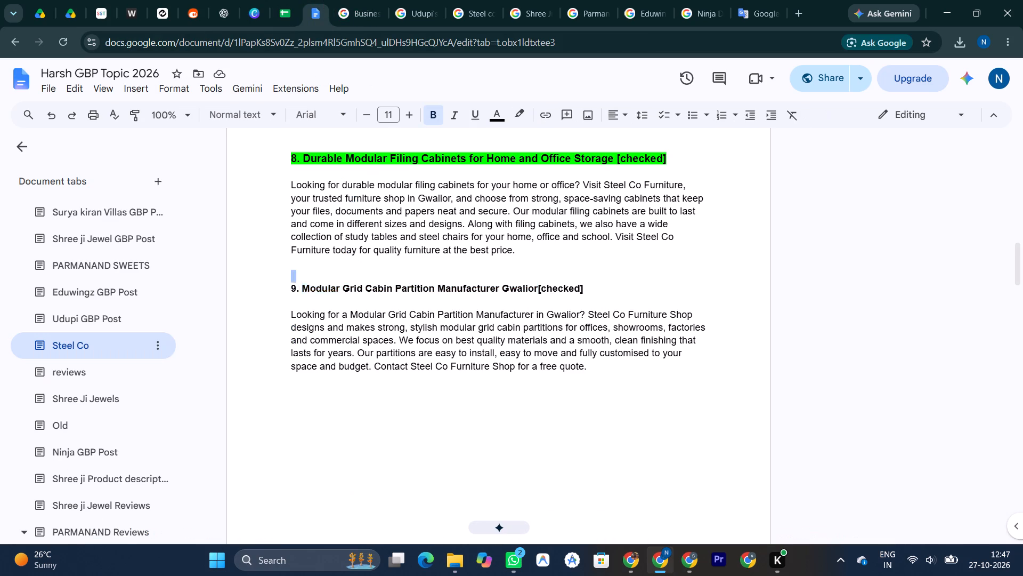
pyautogui.moveTo(598, 287); pyautogui.dragTo(286, 289)
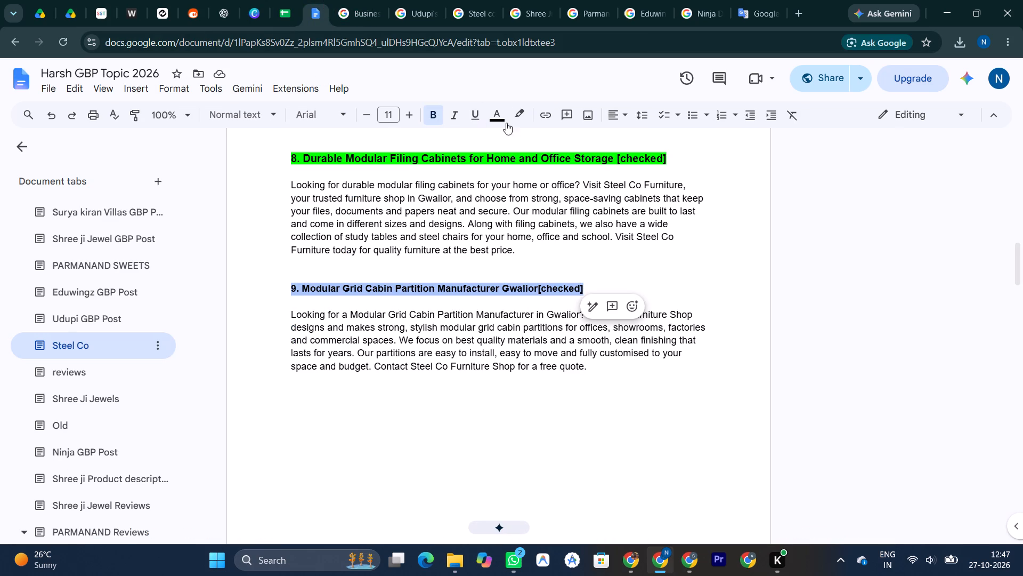
pyautogui.click(519, 113)
pyautogui.click(583, 176)
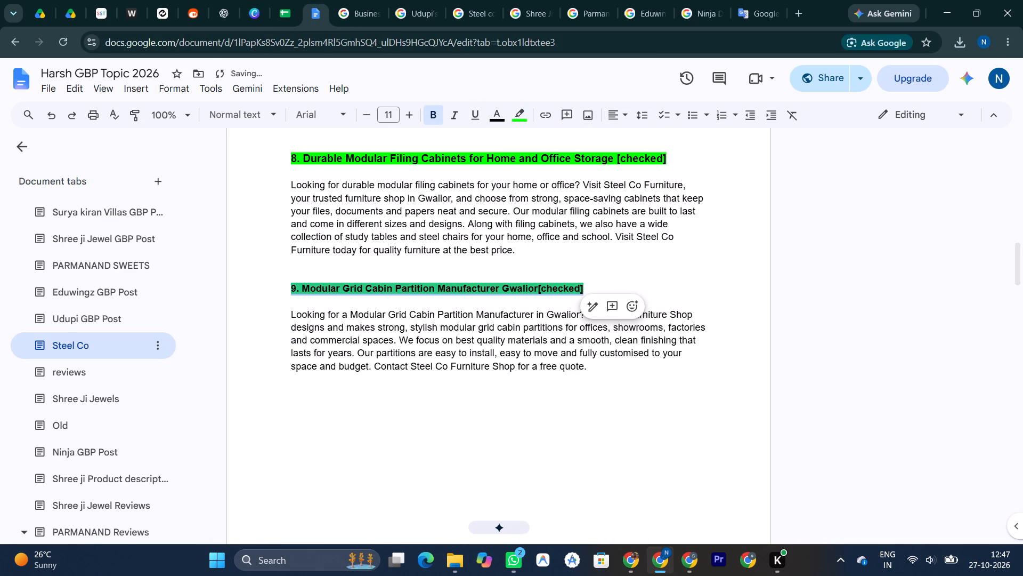
pyautogui.click(634, 278)
# Review the topic lists for Surya kiran Villas, Shree ji Jewel, Parmanand Sweets, Eduwingz, Udupi and Steel Co, and view Surya kiran Villas's business profile.
pyautogui.click(72, 214)
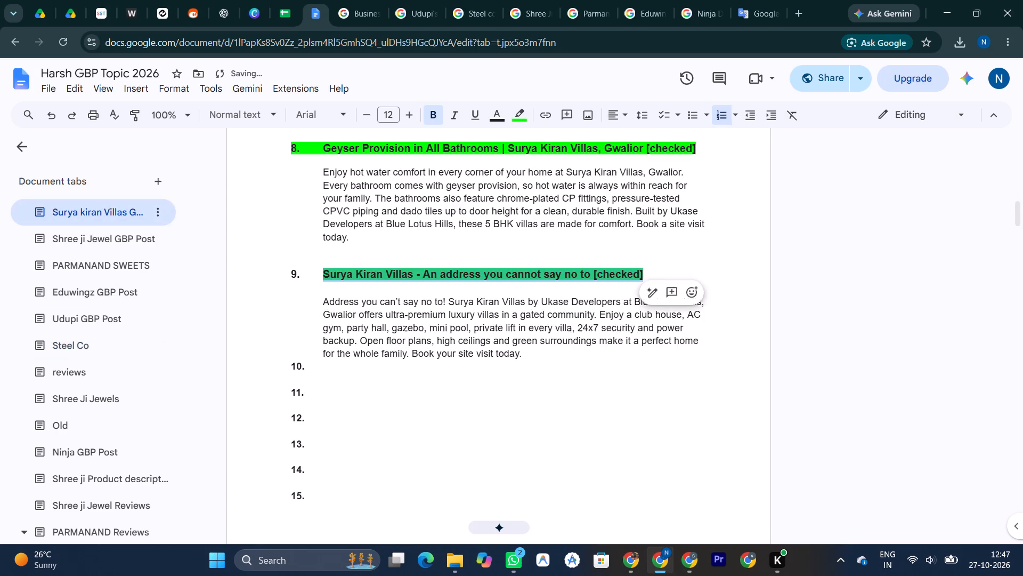
pyautogui.scroll(-2, 421, 277)
pyautogui.scroll(2, 421, 277)
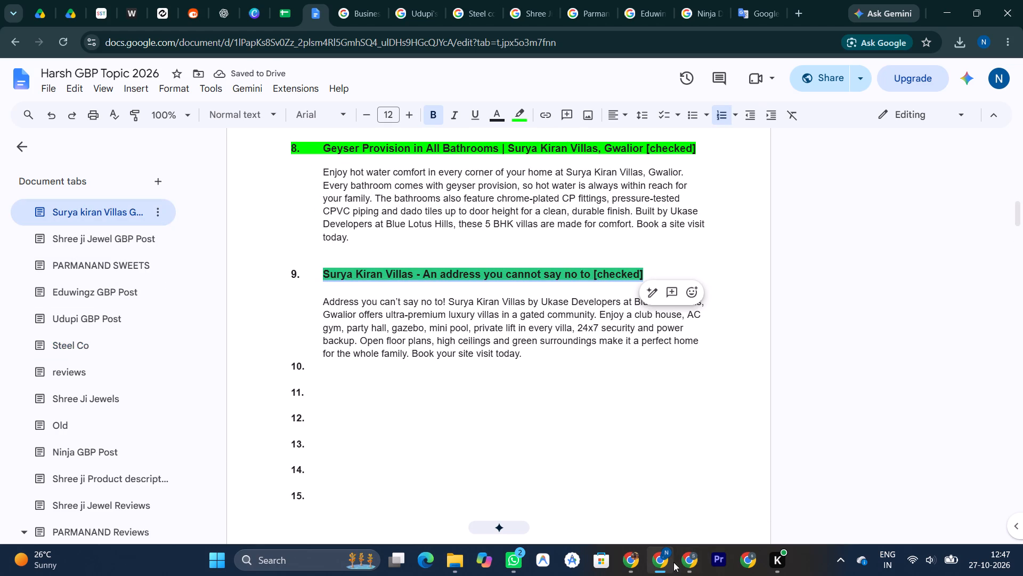
pyautogui.click(688, 558)
pyautogui.click(386, 249)
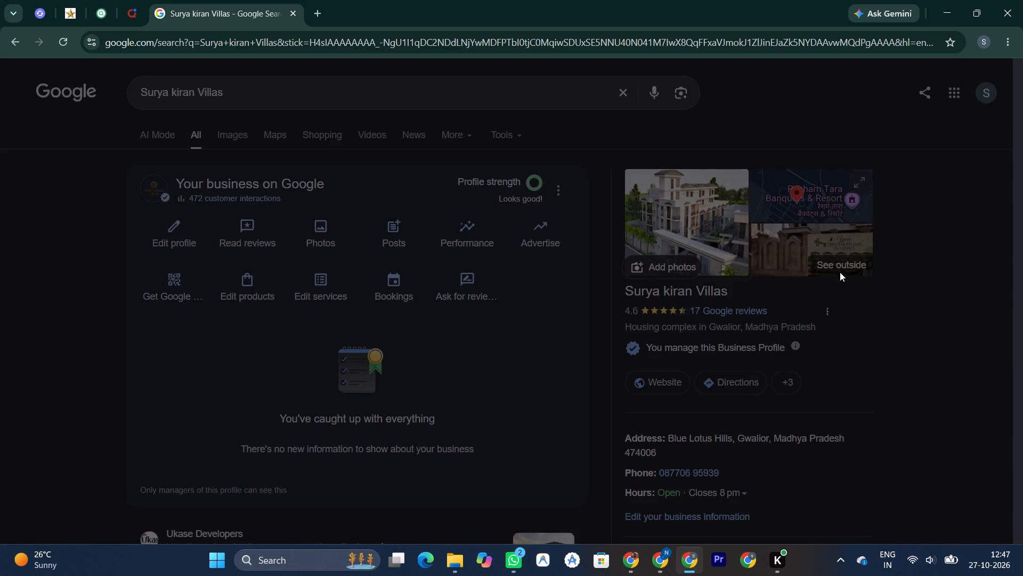
pyautogui.click(729, 124)
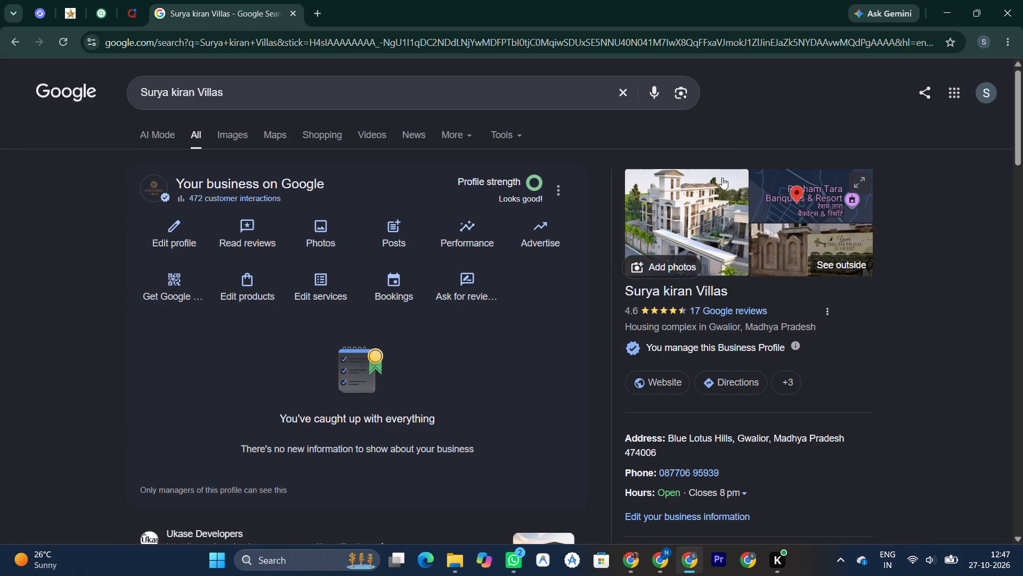
pyautogui.click(656, 557)
pyautogui.click(97, 246)
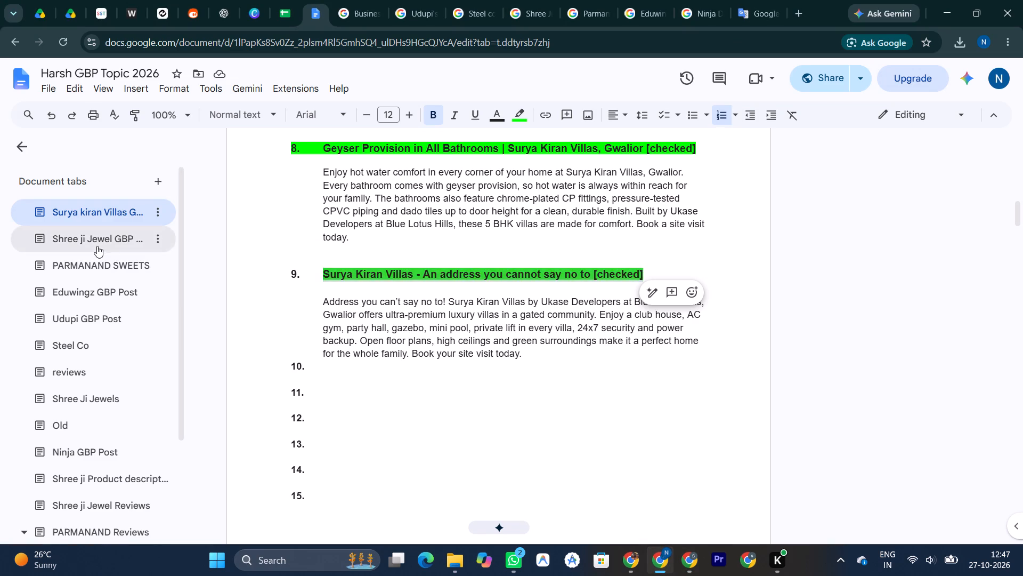
pyautogui.scroll(-1, 307, 255)
pyautogui.scroll(3, 307, 255)
pyautogui.click(80, 267)
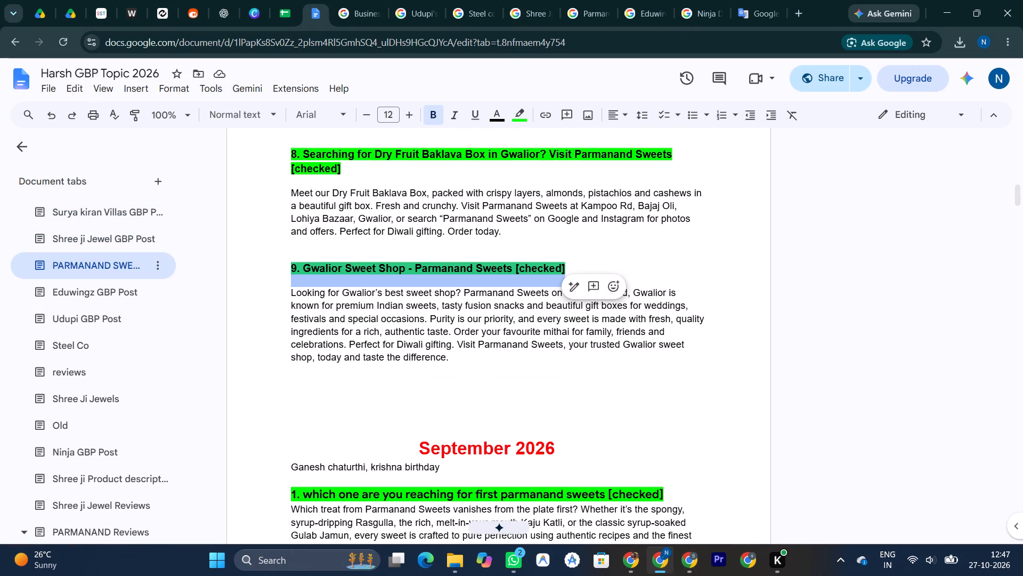
pyautogui.click(88, 293)
pyautogui.scroll(-3, 290, 314)
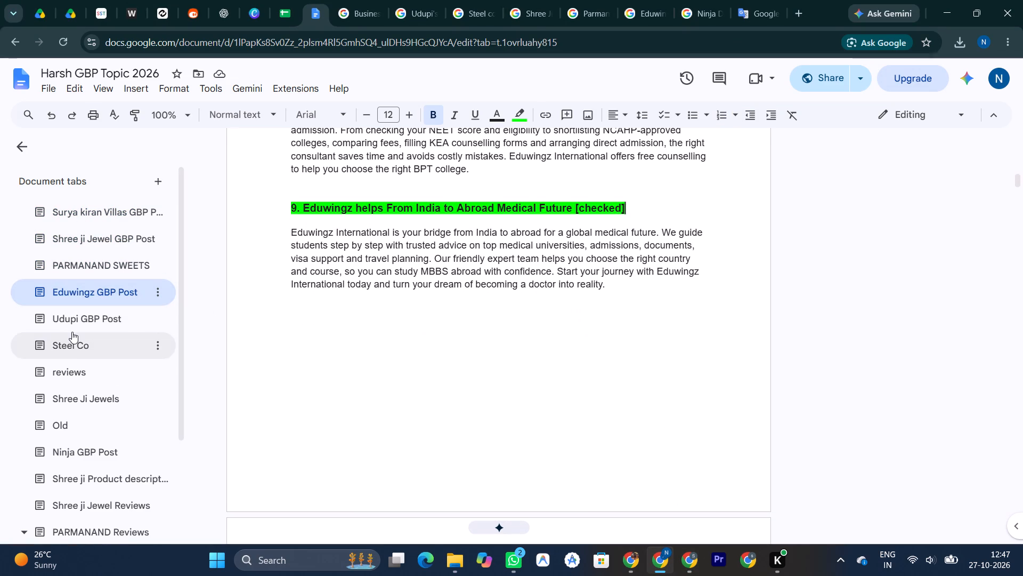
pyautogui.click(72, 332)
pyautogui.click(80, 311)
pyautogui.scroll(2, 348, 282)
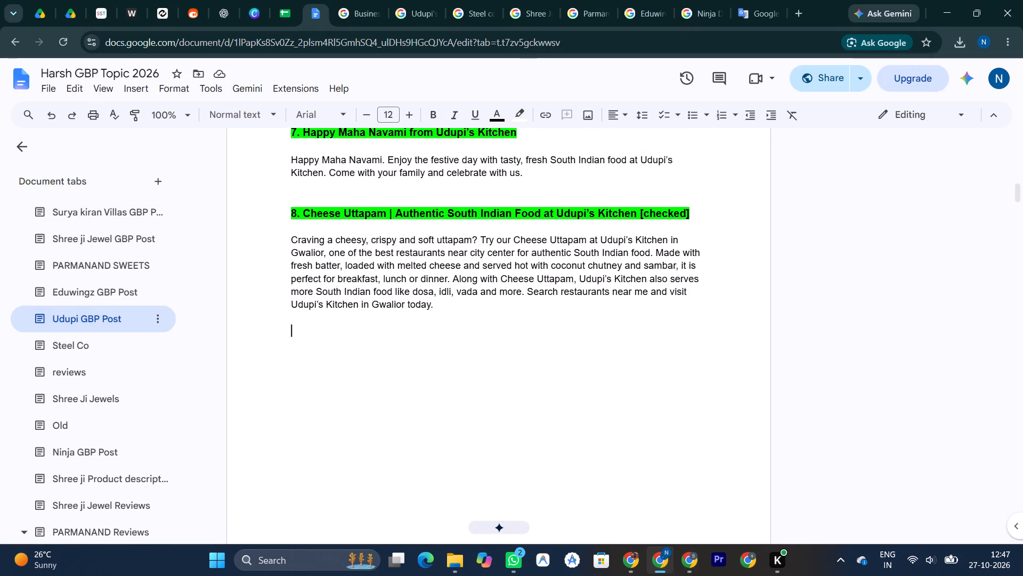
pyautogui.click(92, 335)
pyautogui.scroll(5, 412, 300)
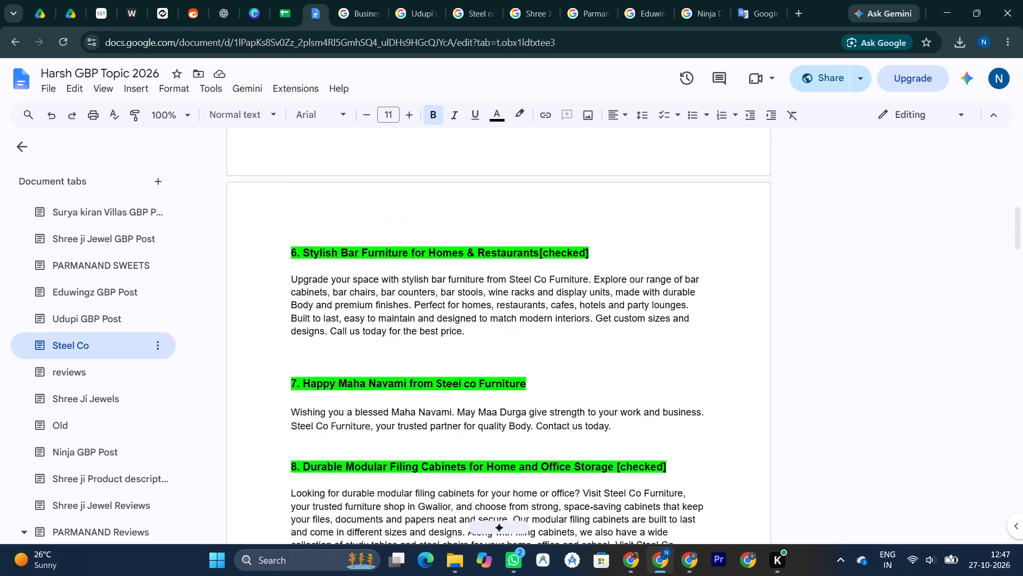
# Review the October topics for Steel Co and Surya kiran Villas, and check the post calendar's Steal co and Report sheets.
pyautogui.scroll(15, 412, 300)
pyautogui.click(69, 198)
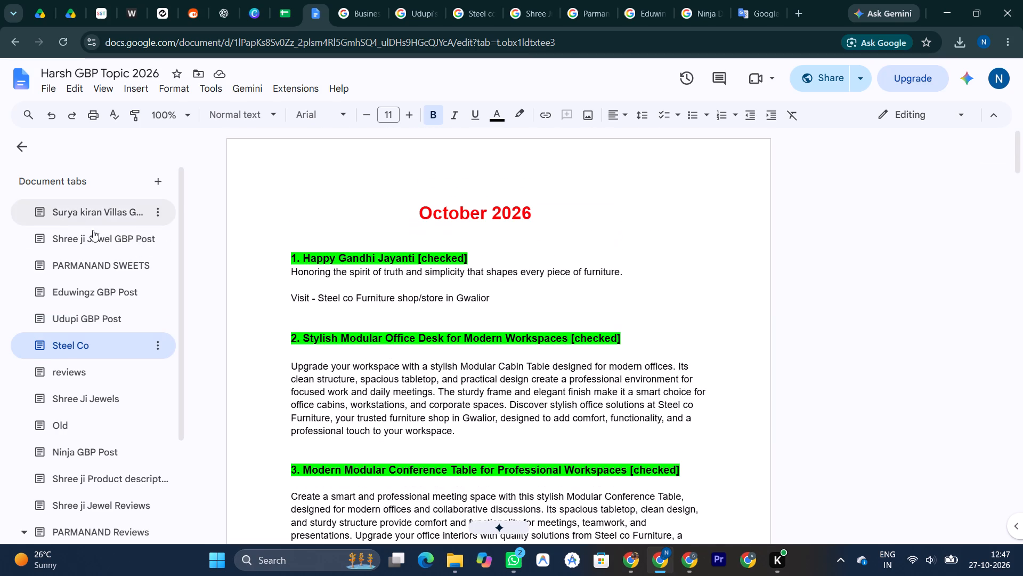
pyautogui.click(99, 236)
pyautogui.click(80, 212)
pyautogui.scroll(14, 411, 242)
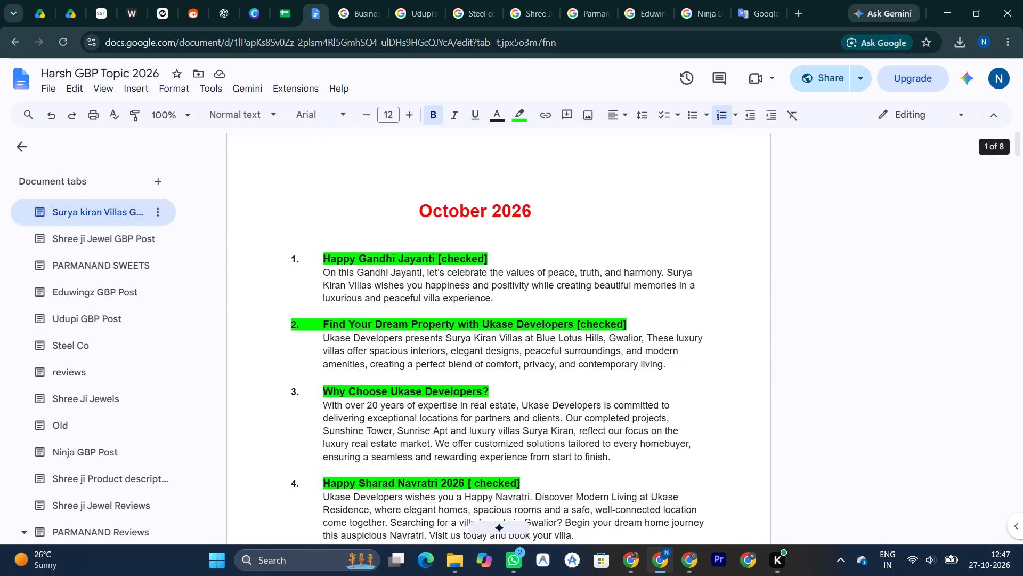
pyautogui.scroll(3, 417, 244)
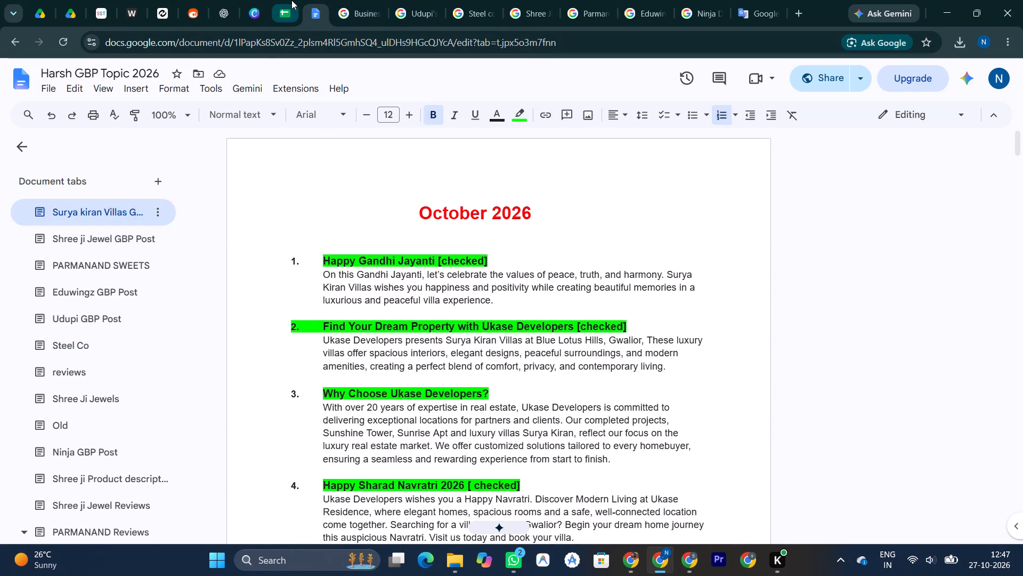
pyautogui.click(291, 0)
pyautogui.scroll(9, 476, 382)
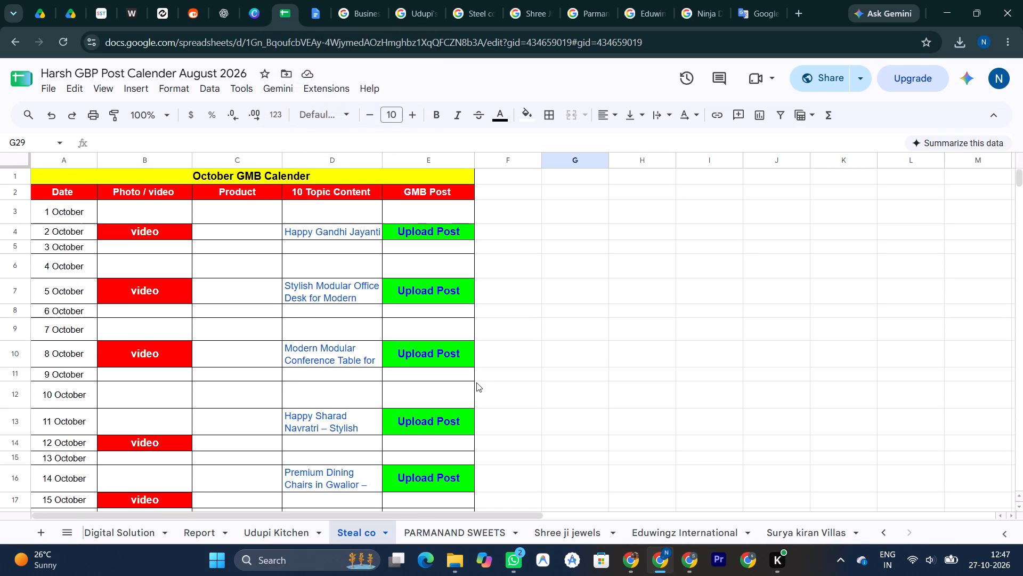
pyautogui.scroll(3, 476, 382)
pyautogui.click(197, 529)
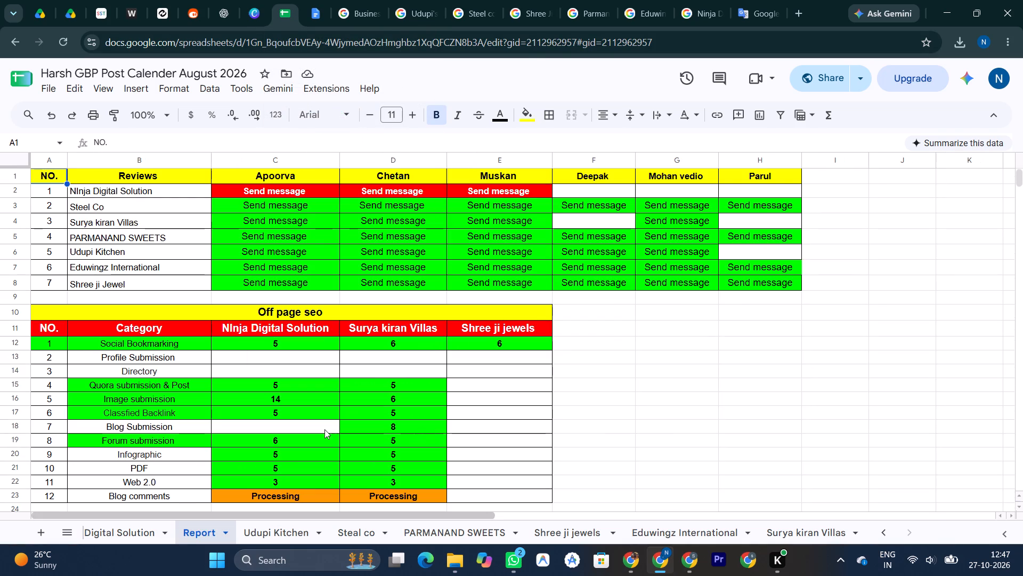
pyautogui.click(324, 429)
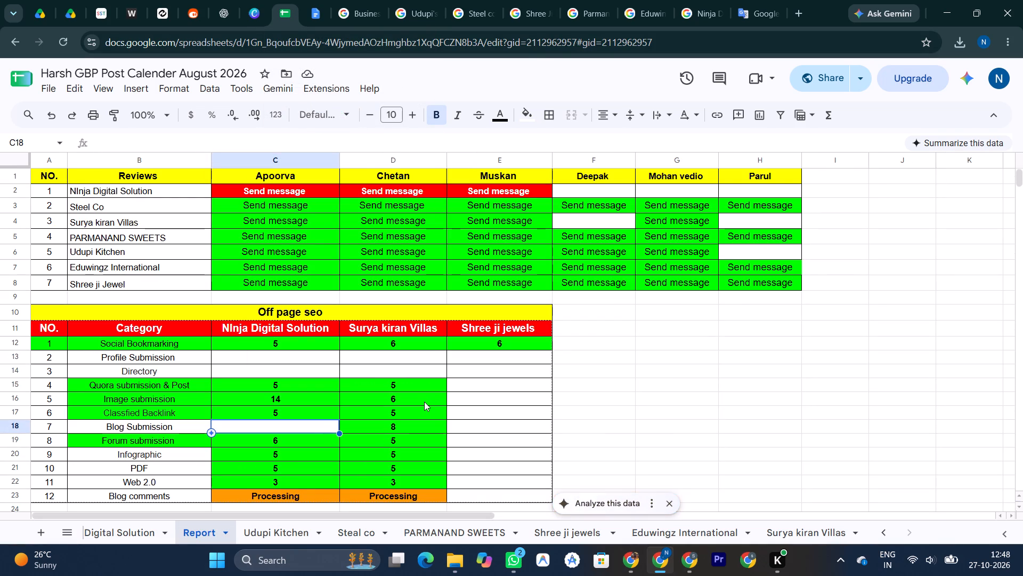
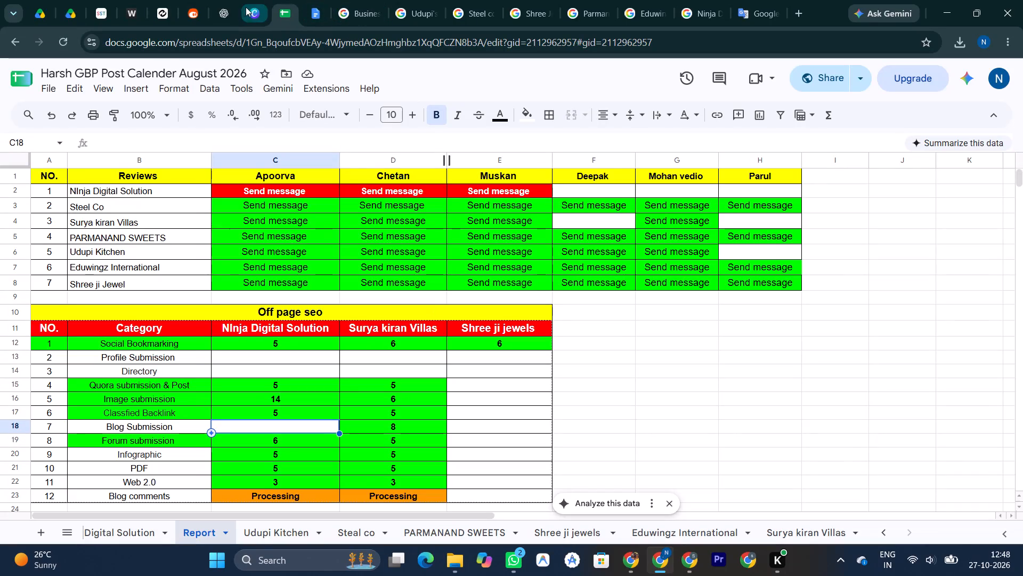
# Open the Ninja DS Off-page Content document from the recent files of the Harsh GBP Topic 2026 document.
pyautogui.click(315, 0)
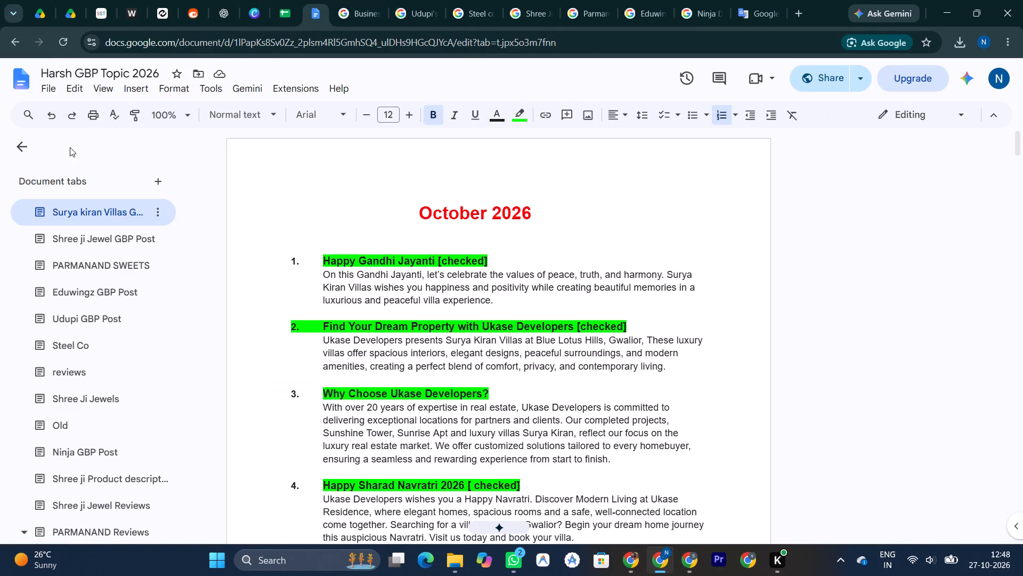
pyautogui.click(42, 90)
pyautogui.click(51, 92)
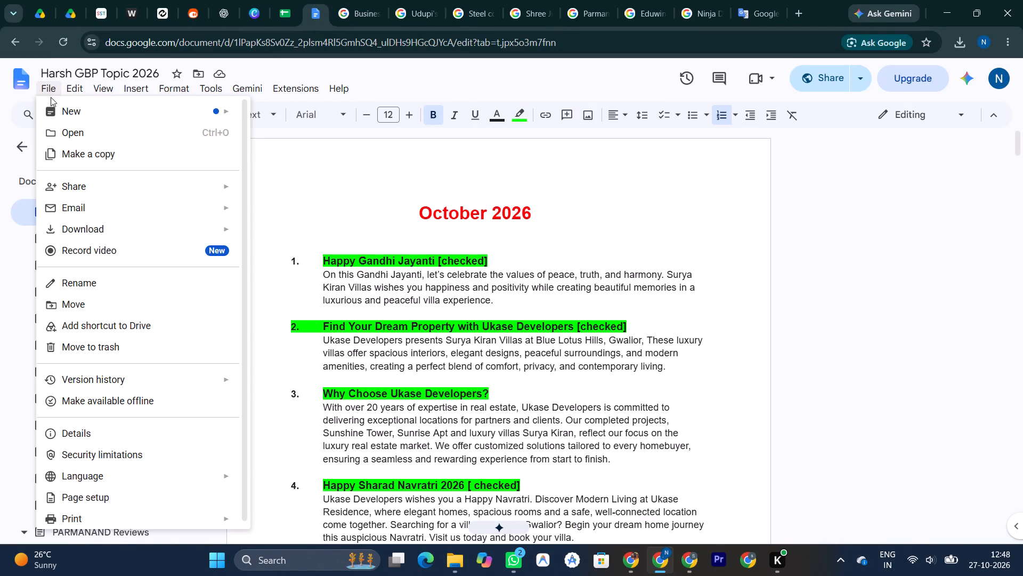
pyautogui.click(94, 123)
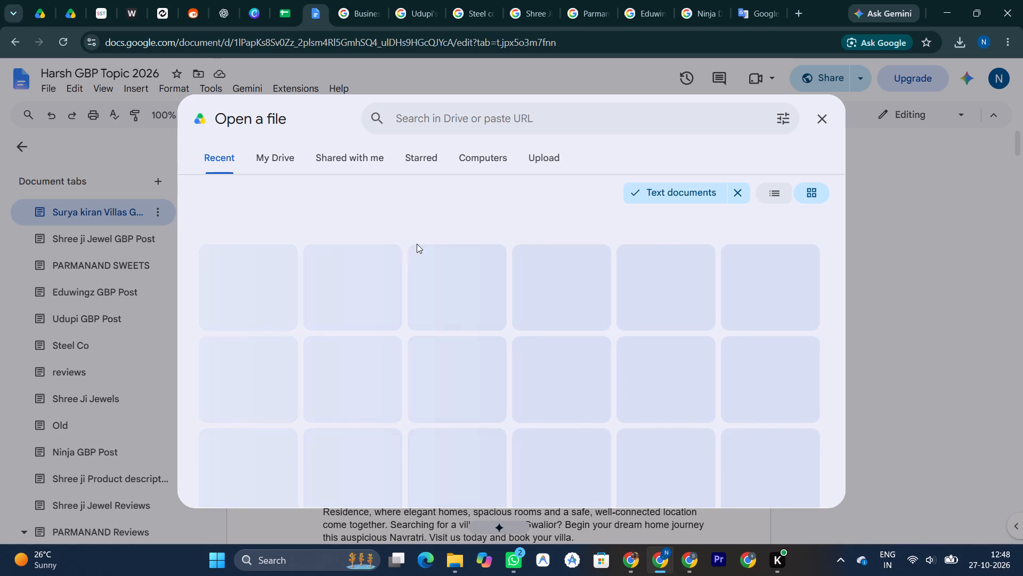
pyautogui.scroll(-2, 422, 262)
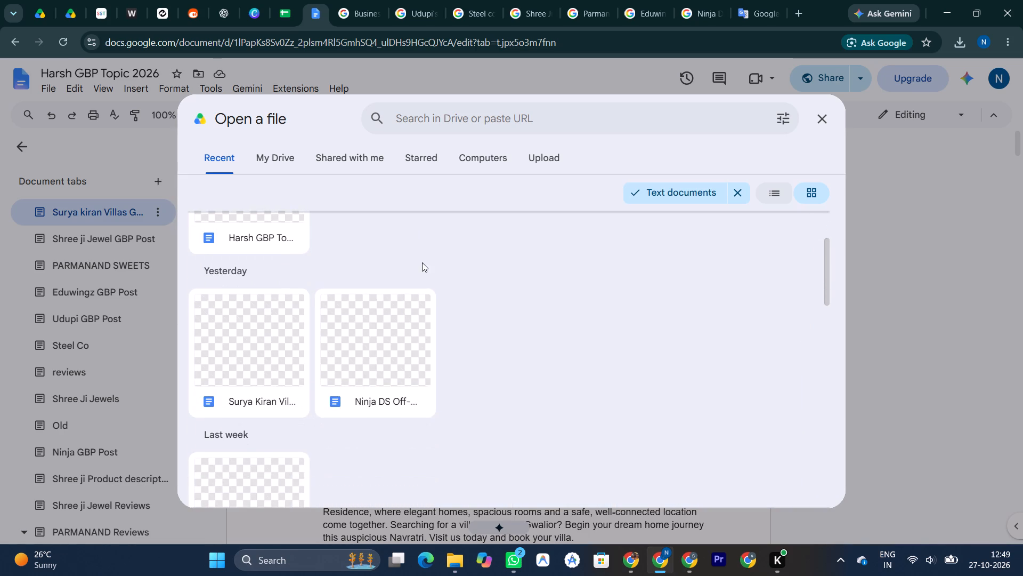
pyautogui.click(397, 319)
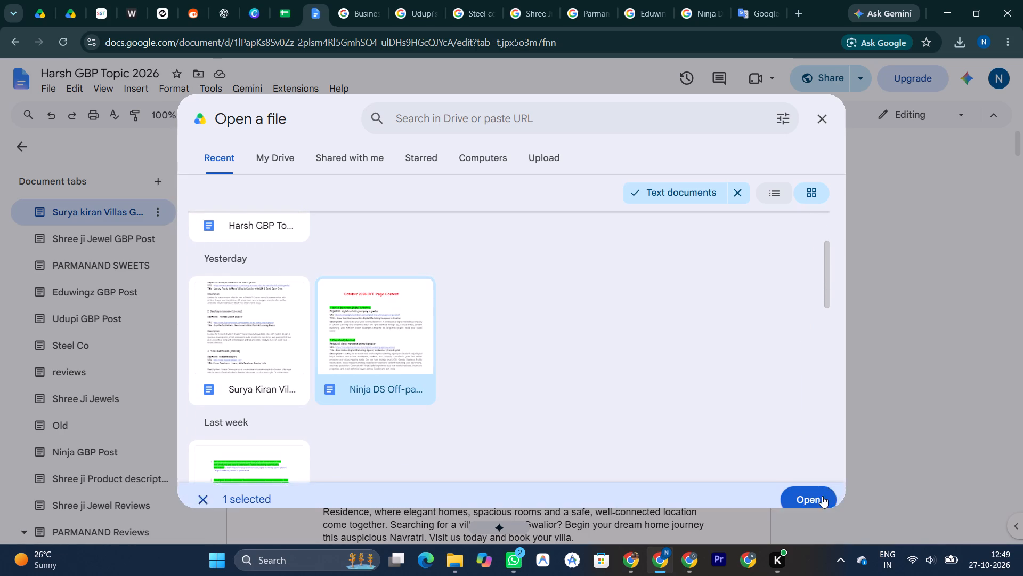
pyautogui.click(819, 482)
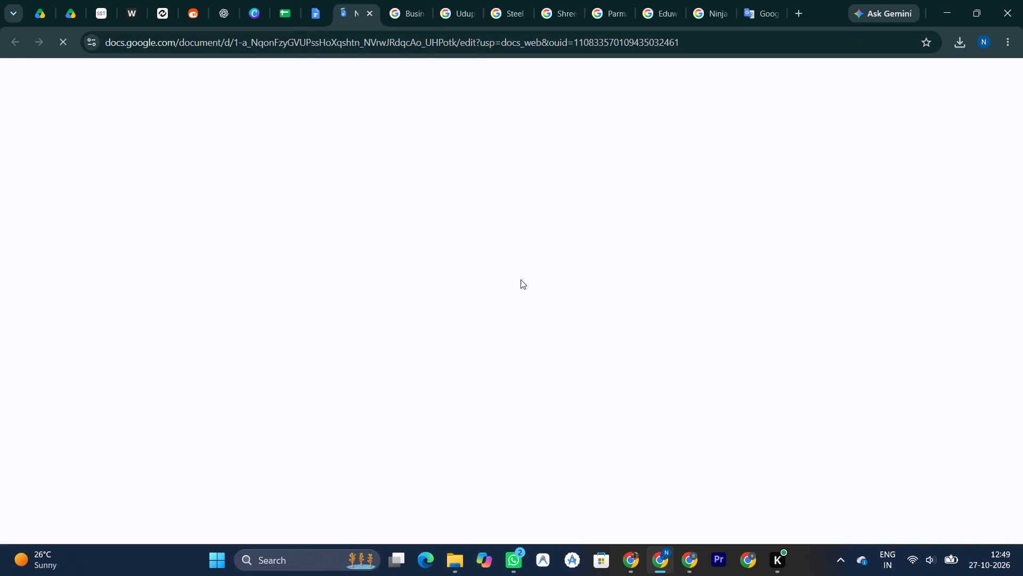
# Review the October 2026 off-page content for Ninja Digital Solutions, concentrating on the "8. Blog" section.
pyautogui.scroll(-12, 521, 279)
pyautogui.scroll(1, 521, 278)
pyautogui.scroll(-20, 521, 278)
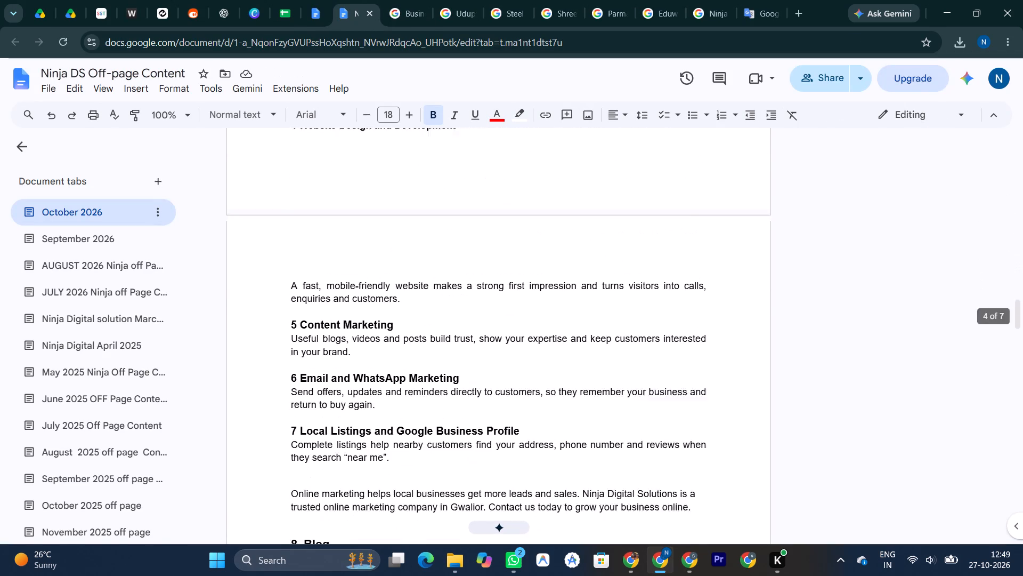
pyautogui.scroll(-18, 521, 278)
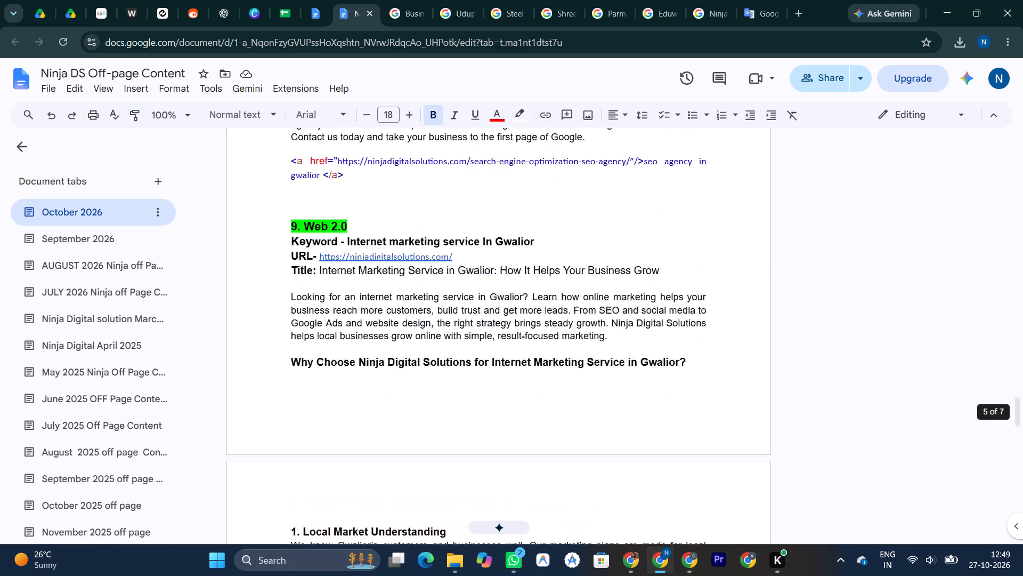
pyautogui.scroll(-17, 521, 278)
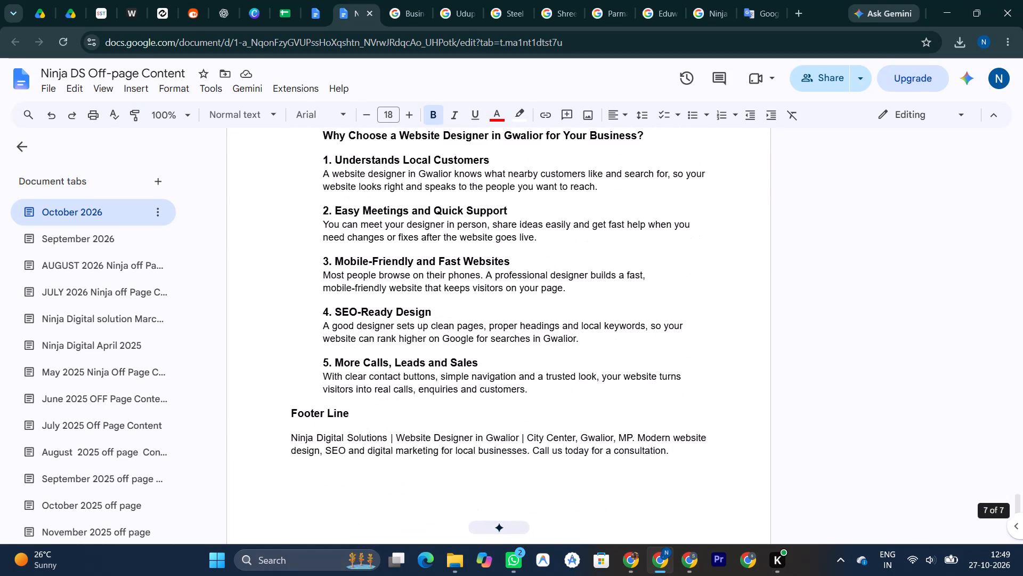
pyautogui.scroll(-9, 521, 278)
pyautogui.scroll(19, 521, 278)
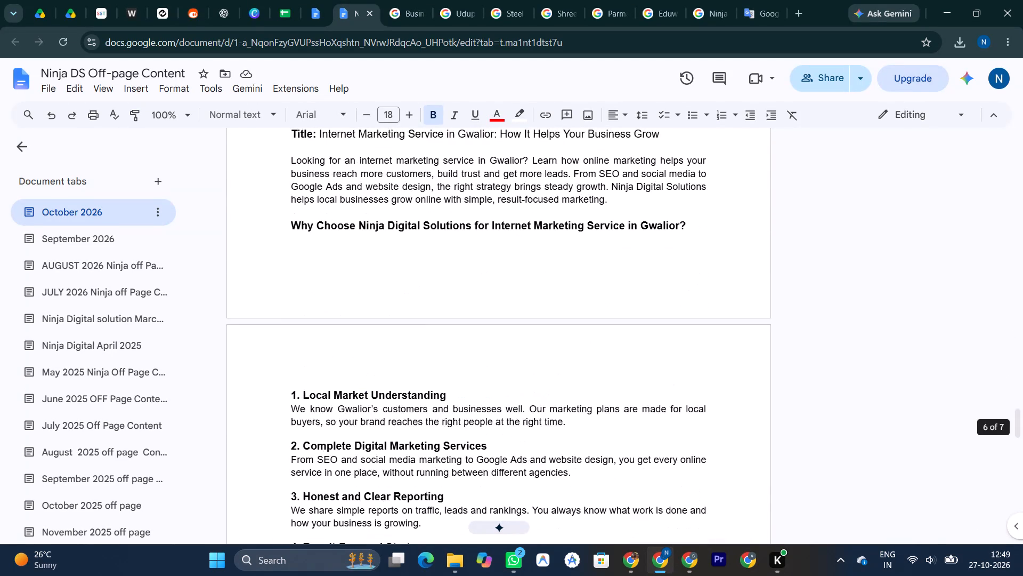
pyautogui.scroll(13, 521, 278)
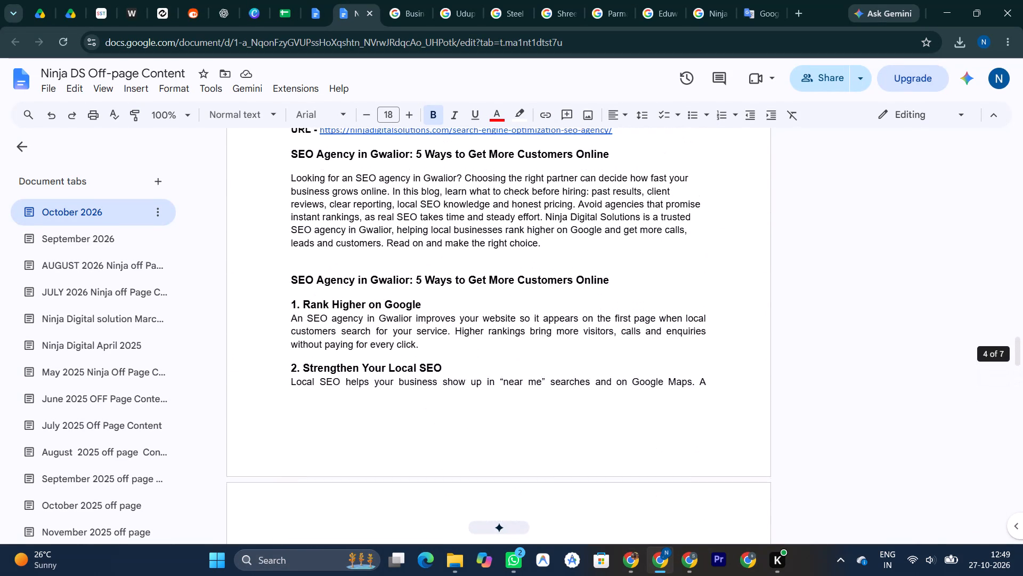
pyautogui.scroll(3, 521, 278)
pyautogui.scroll(-3, 521, 278)
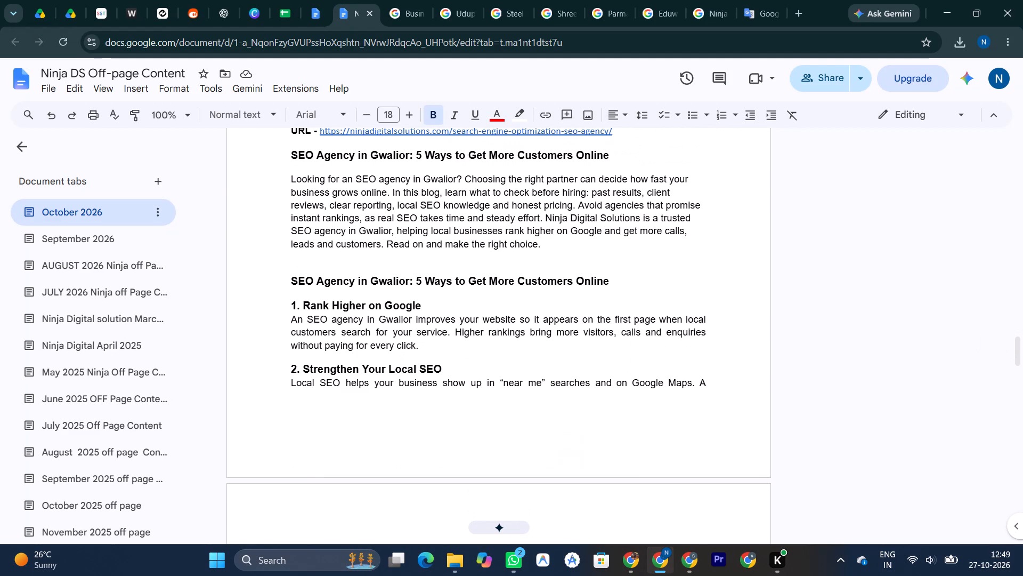
pyautogui.scroll(-7, 521, 278)
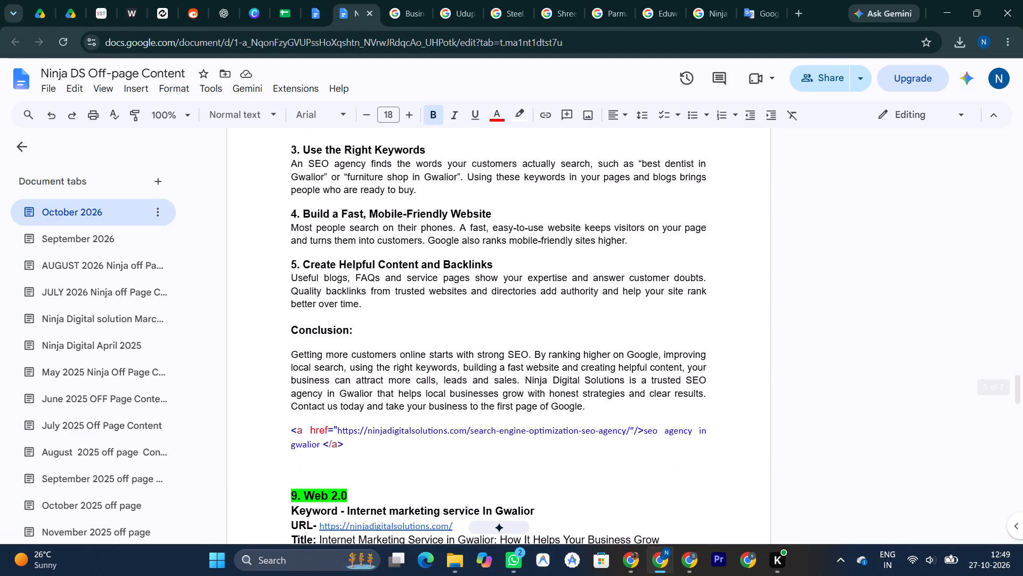
pyautogui.scroll(6, 521, 278)
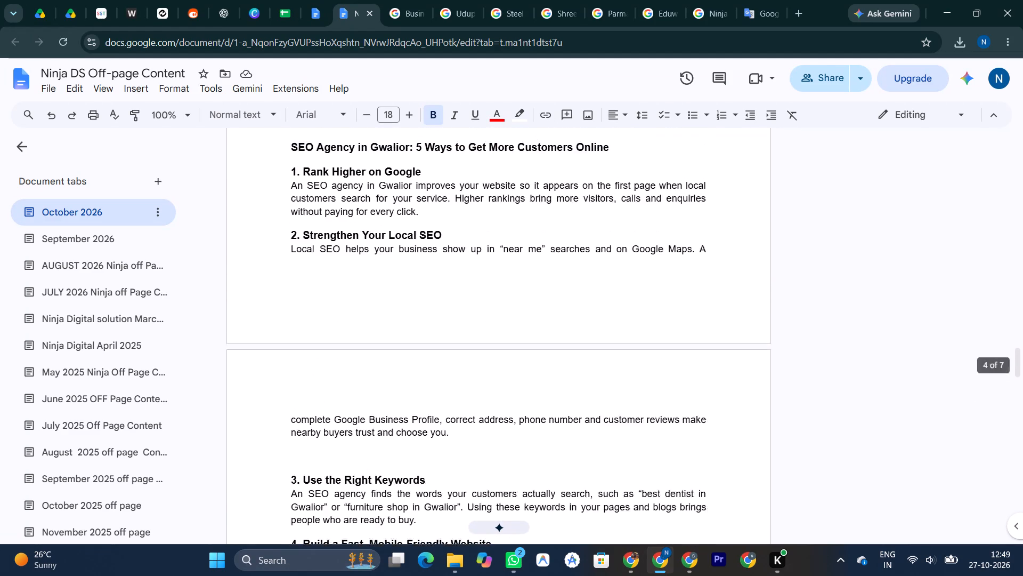
pyautogui.scroll(3, 521, 278)
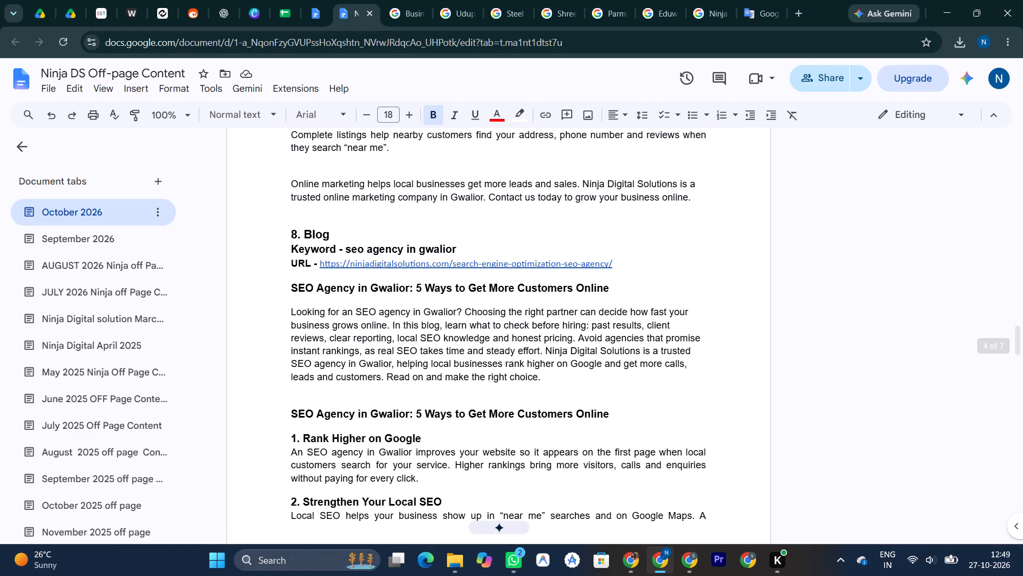
pyautogui.scroll(-1, 521, 278)
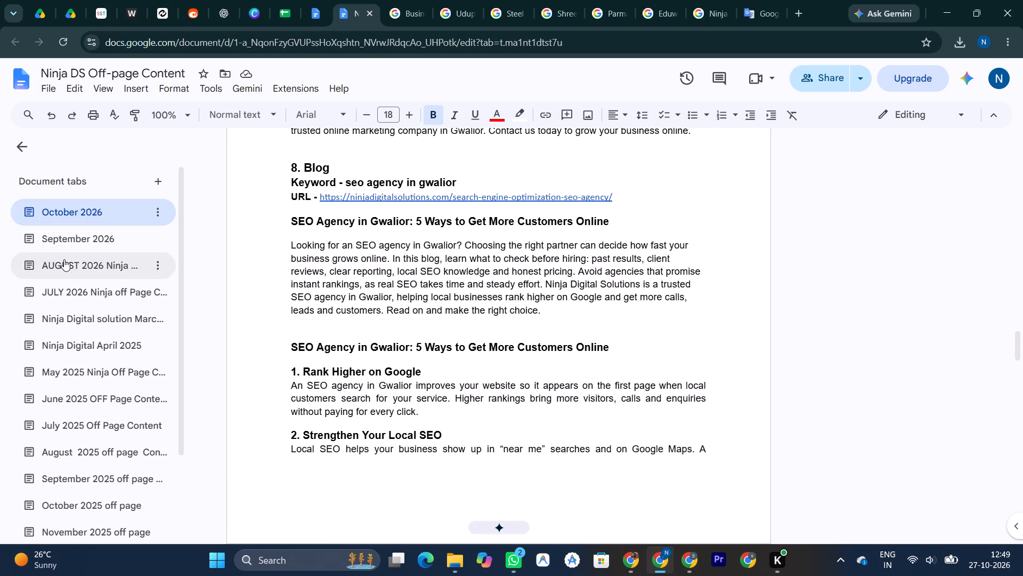
# Examine the September 2026 off-page content through to its Blog section for comparison.
pyautogui.click(79, 242)
pyautogui.scroll(-17, 579, 269)
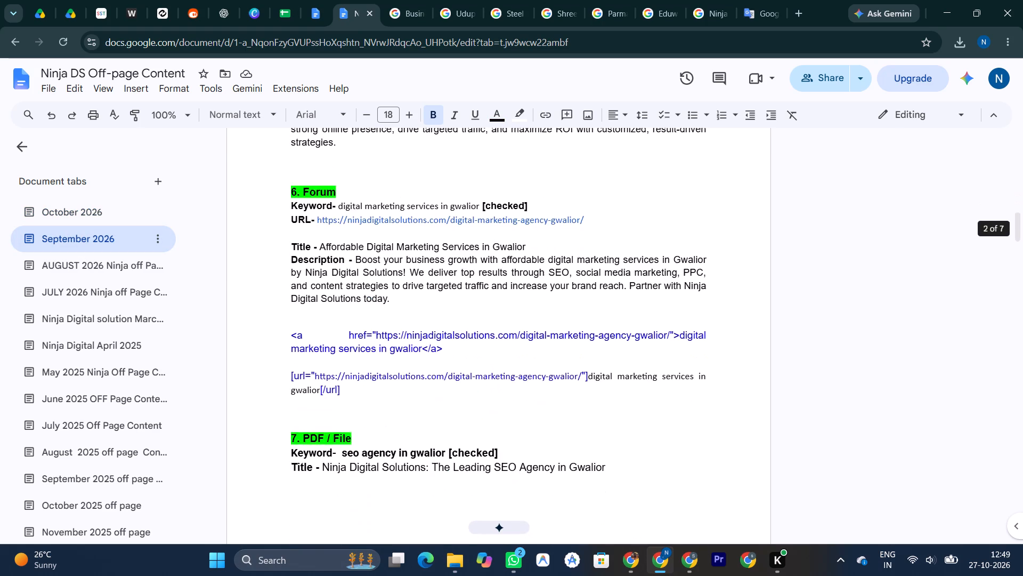
pyautogui.scroll(-16, 580, 270)
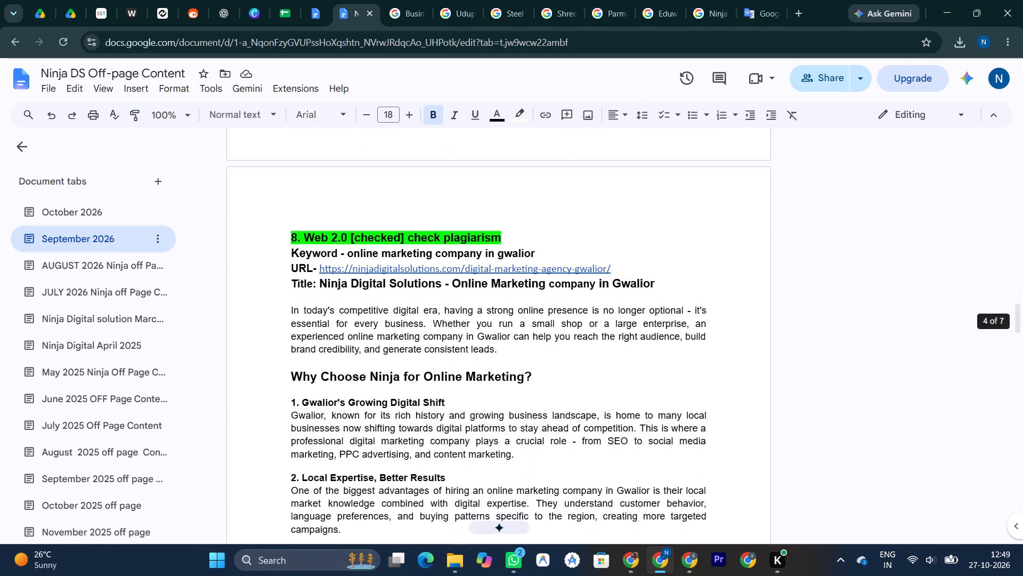
pyautogui.scroll(-17, 580, 270)
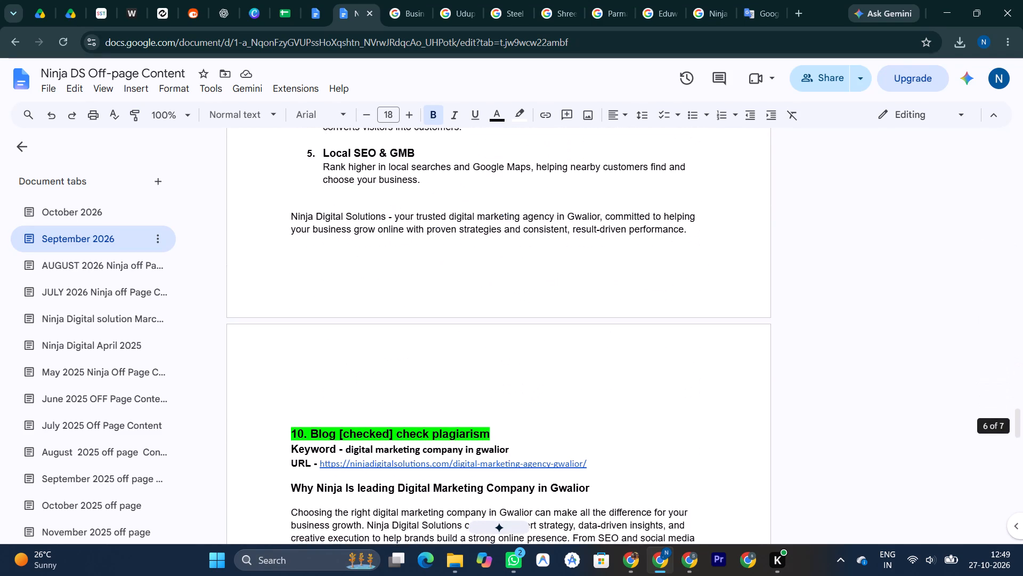
pyautogui.scroll(-4, 580, 270)
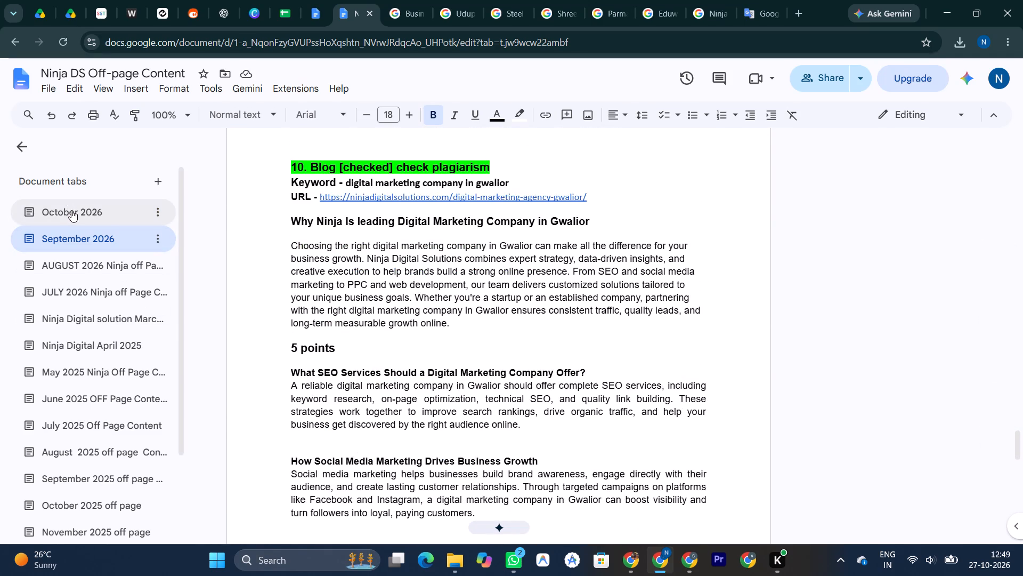
# Return to the October 2026 content and recheck the "8. Blog" section on the keyword "seo agency in gwalior".
pyautogui.click(71, 210)
pyautogui.scroll(-19, 396, 308)
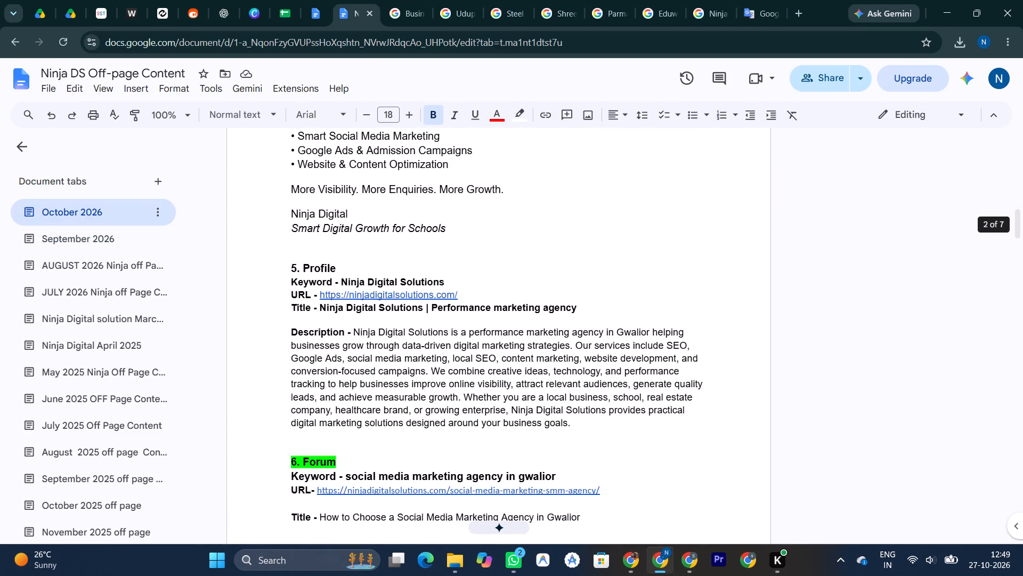
pyautogui.scroll(-10, 396, 308)
pyautogui.scroll(4, 396, 308)
pyautogui.scroll(-9, 396, 308)
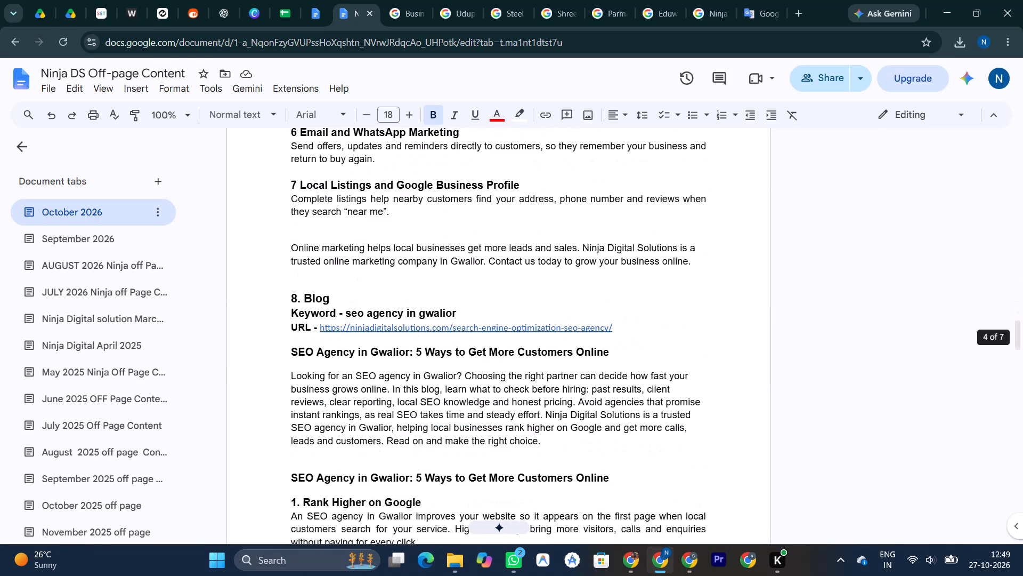
pyautogui.scroll(-2, 396, 308)
pyautogui.scroll(1, 396, 308)
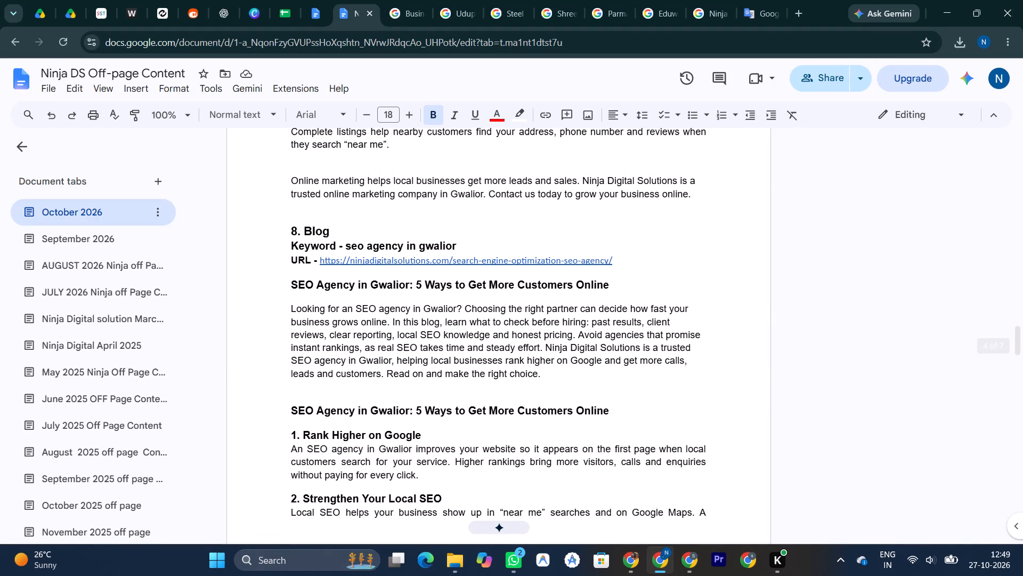
# Look through the numbered texts in Tab 17 of the Ninja DS Off-page Content document.
pyautogui.scroll(-14, 99, 303)
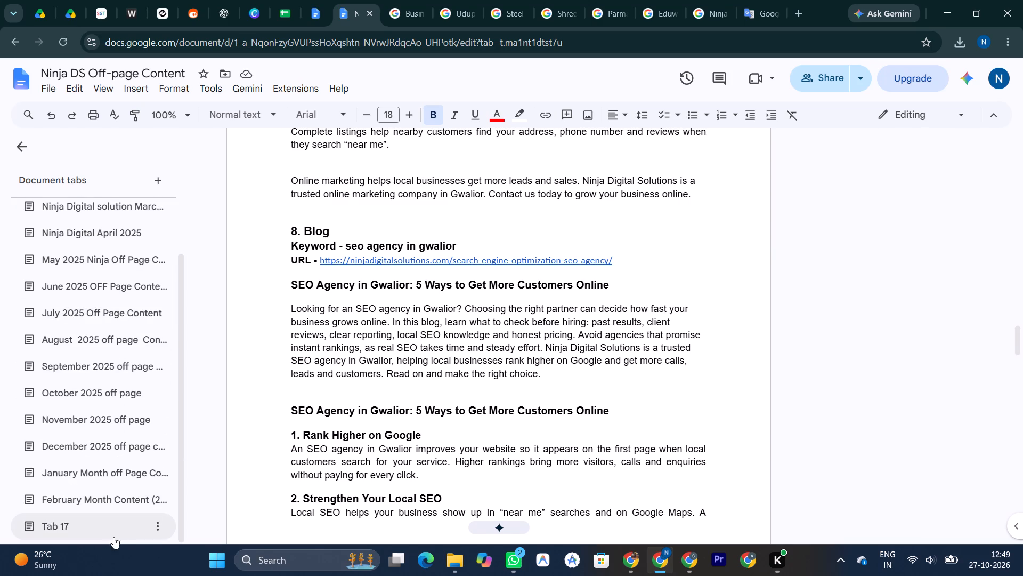
pyautogui.click(109, 531)
pyautogui.scroll(12, 413, 328)
pyautogui.scroll(-8, 413, 327)
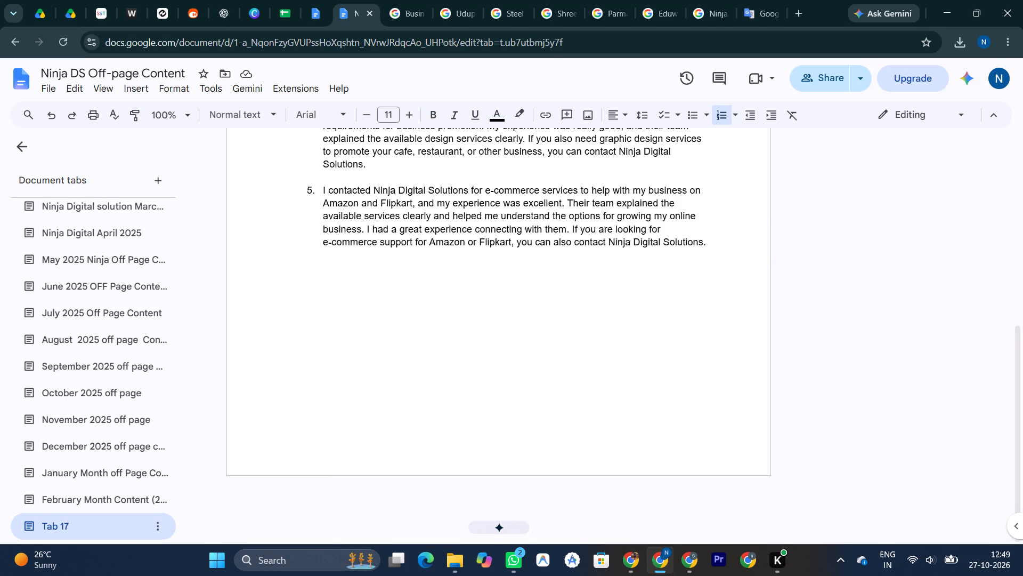
pyautogui.scroll(-8, 413, 327)
# Open the Surya Kiran Villas Off page Content document from the recent files of the Harsh GBP Topic 2026 document.
pyautogui.click(324, 0)
pyautogui.click(46, 87)
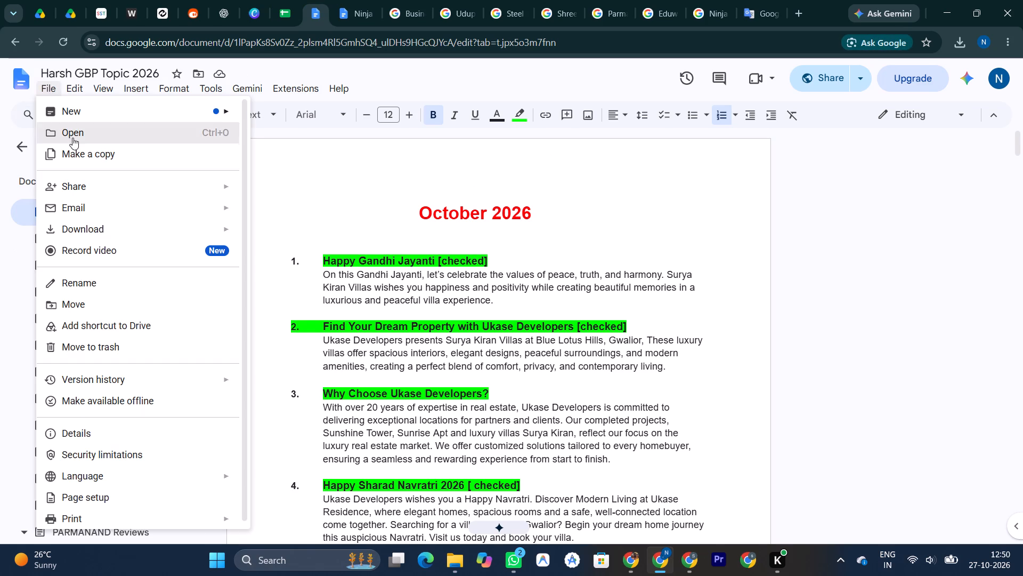
pyautogui.click(80, 131)
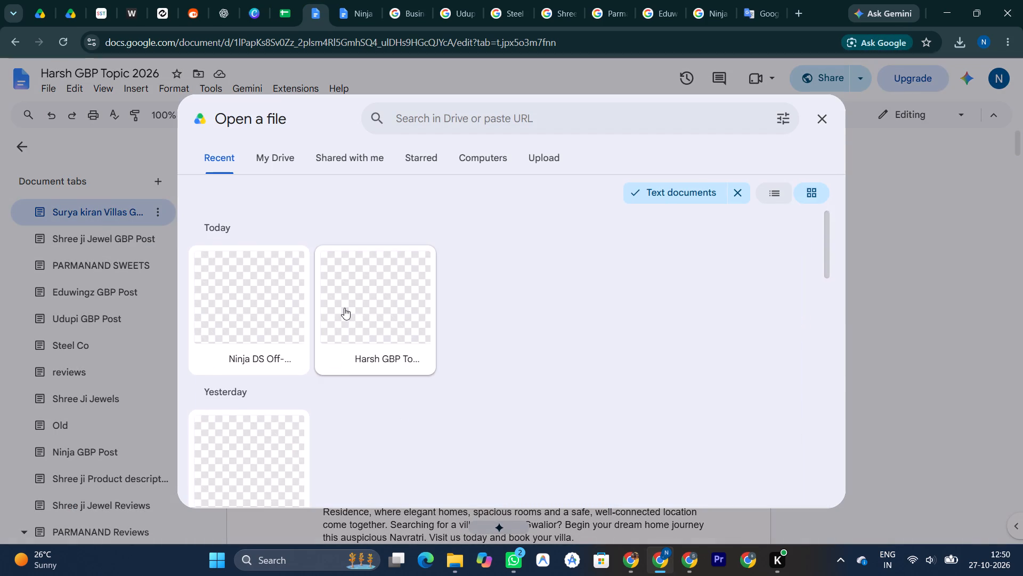
pyautogui.scroll(-3, 344, 308)
pyautogui.click(252, 276)
pyautogui.click(801, 480)
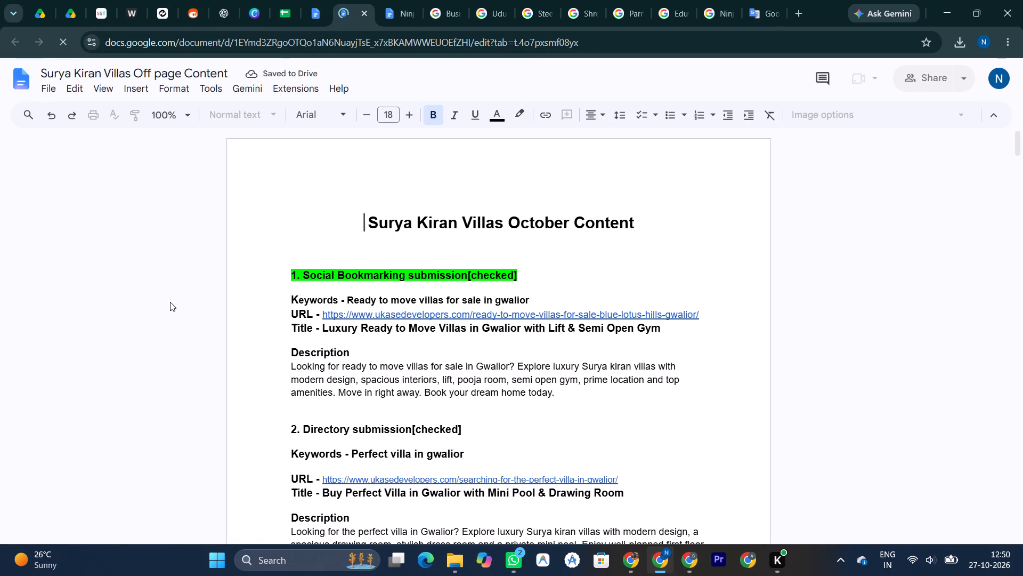
# Look over the Article writing tips in the Surya Kiran Villas off-page document.
pyautogui.scroll(-16, 120, 347)
pyautogui.click(125, 528)
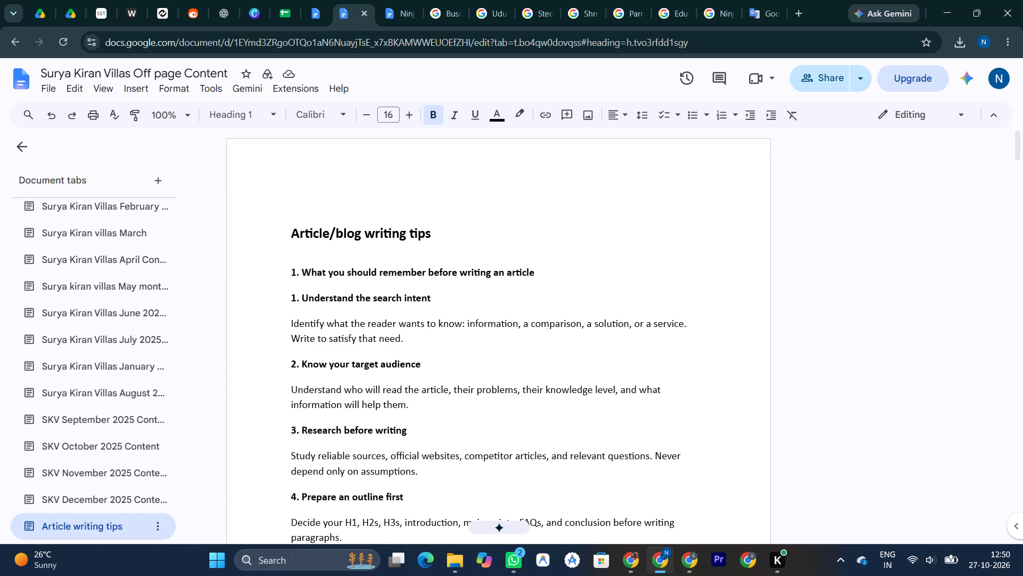
pyautogui.scroll(-10, 456, 338)
pyautogui.scroll(12, 456, 338)
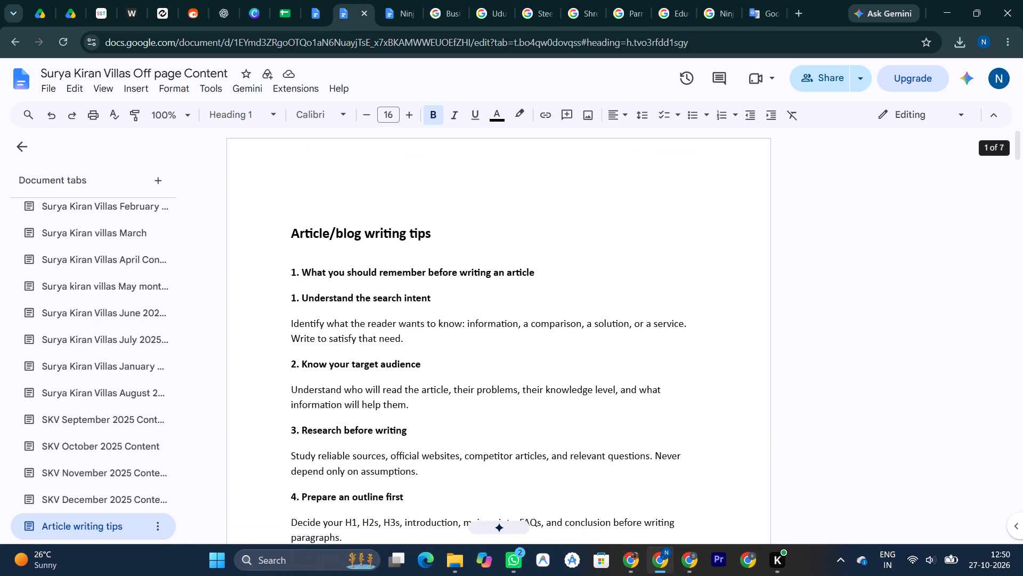
pyautogui.scroll(4, 456, 338)
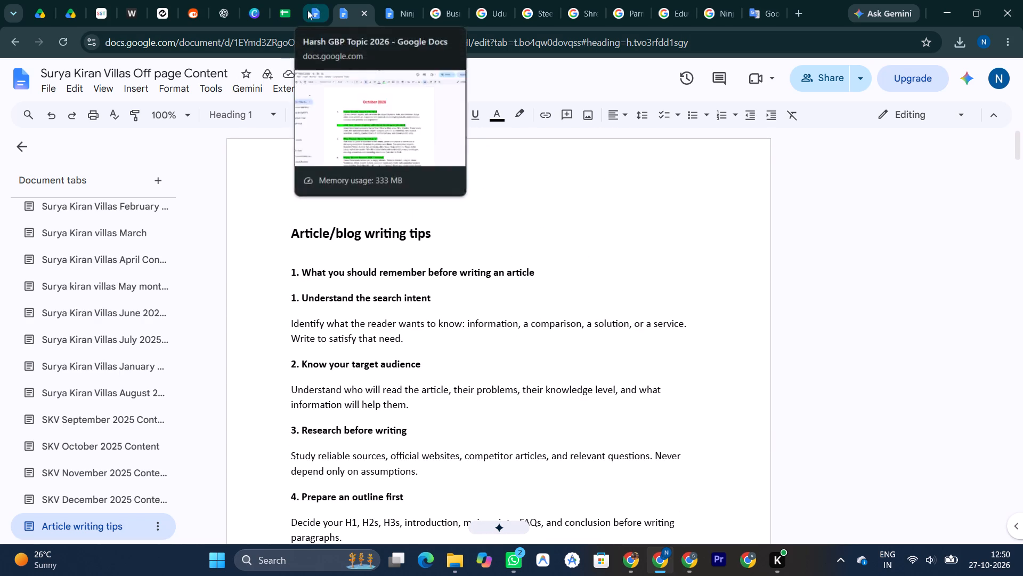
# Go back to the Ninja DS Off-page Content document and review its October 2026 content down to the "8. Blog" section.
pyautogui.click(406, 0)
pyautogui.scroll(12, 415, 271)
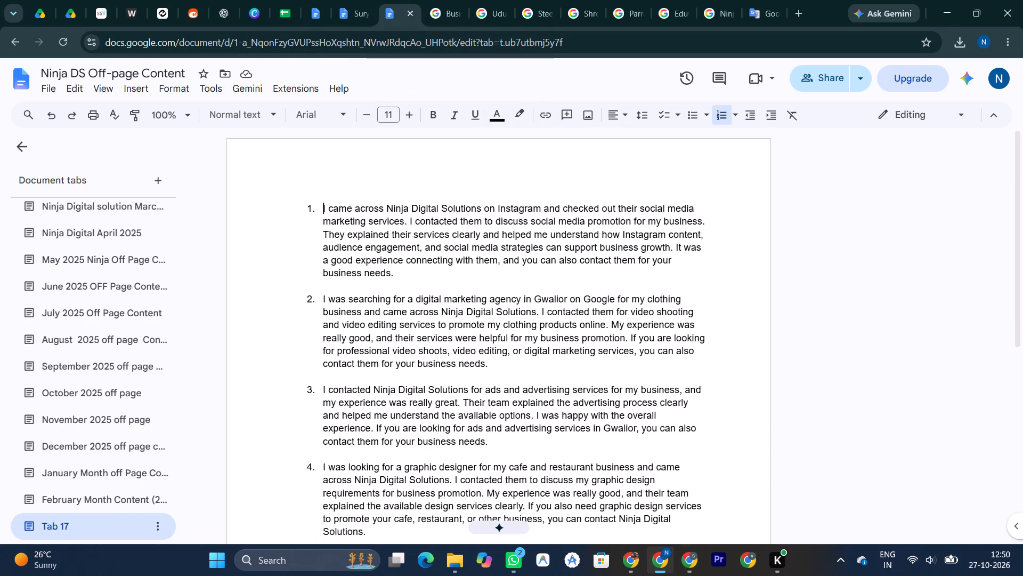
pyautogui.scroll(13, 80, 258)
pyautogui.click(79, 208)
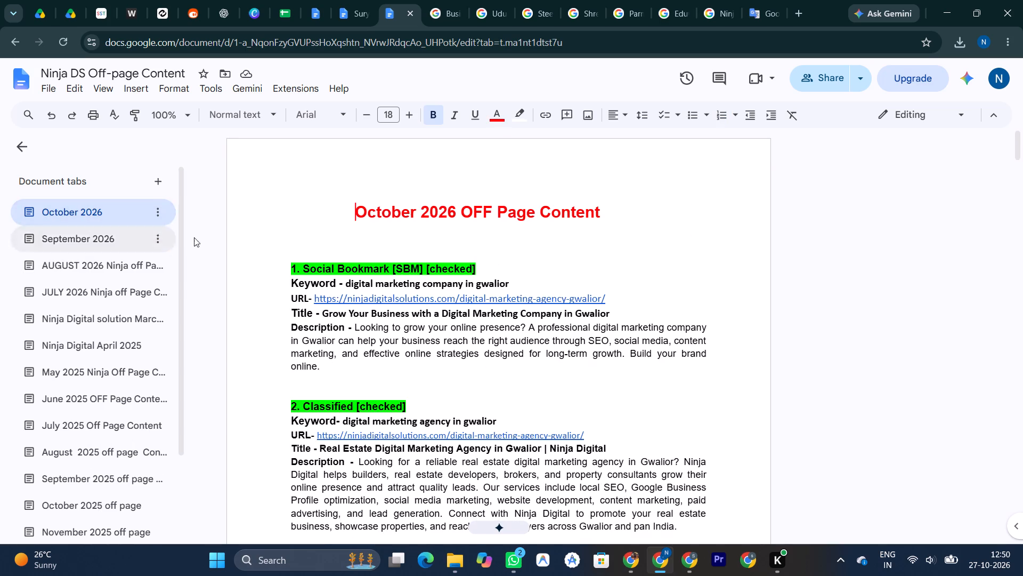
pyautogui.scroll(-4, 377, 219)
pyautogui.scroll(4, 377, 219)
pyautogui.scroll(-11, 377, 219)
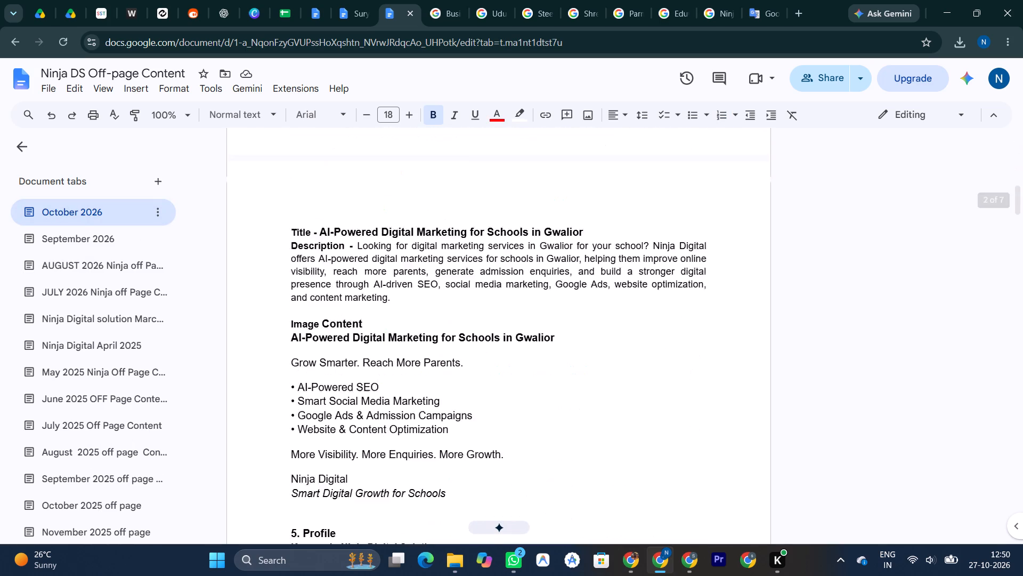
pyautogui.scroll(-18, 377, 219)
pyautogui.scroll(-8, 377, 219)
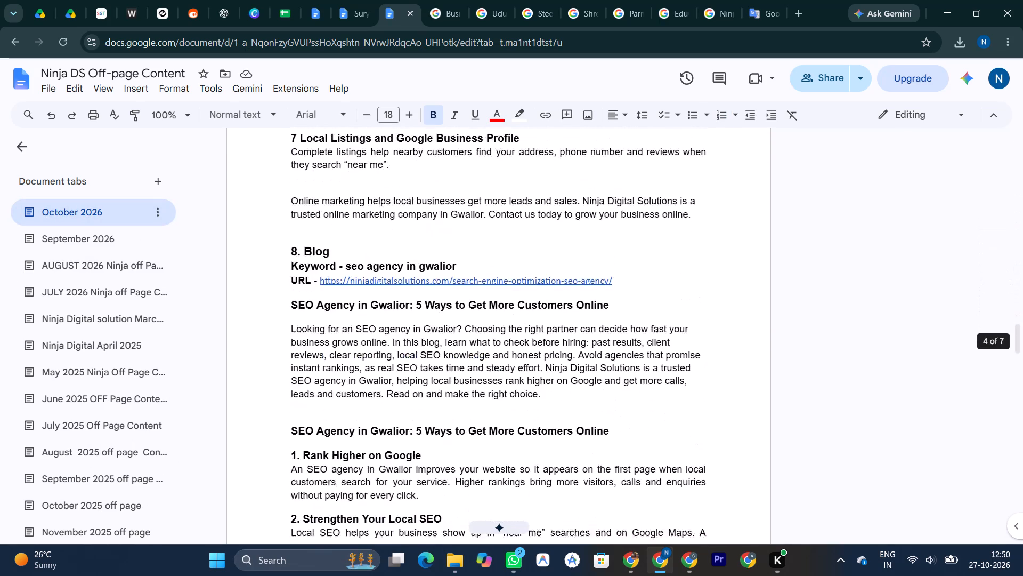
pyautogui.scroll(2, 377, 219)
pyautogui.scroll(-1, 377, 219)
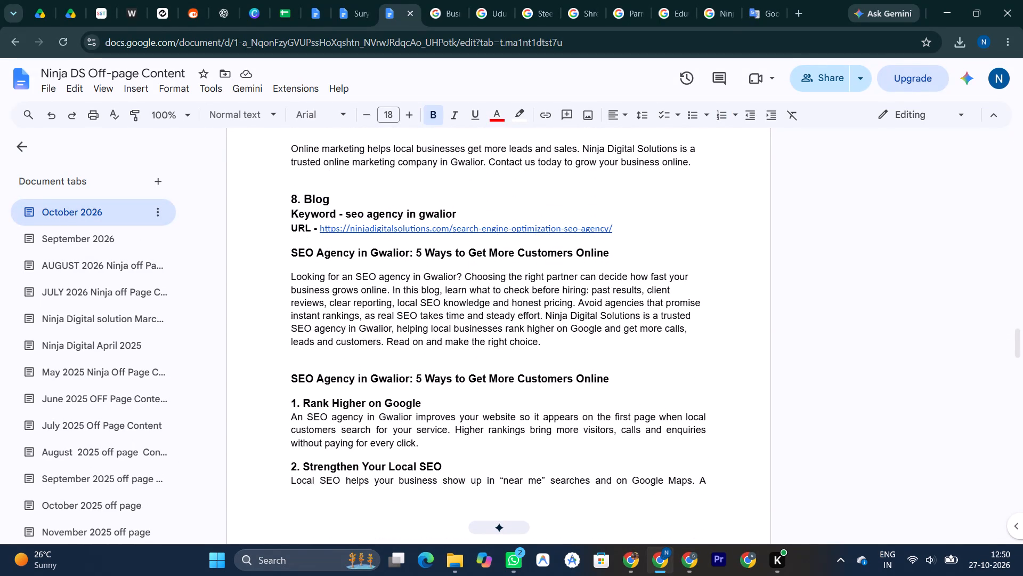
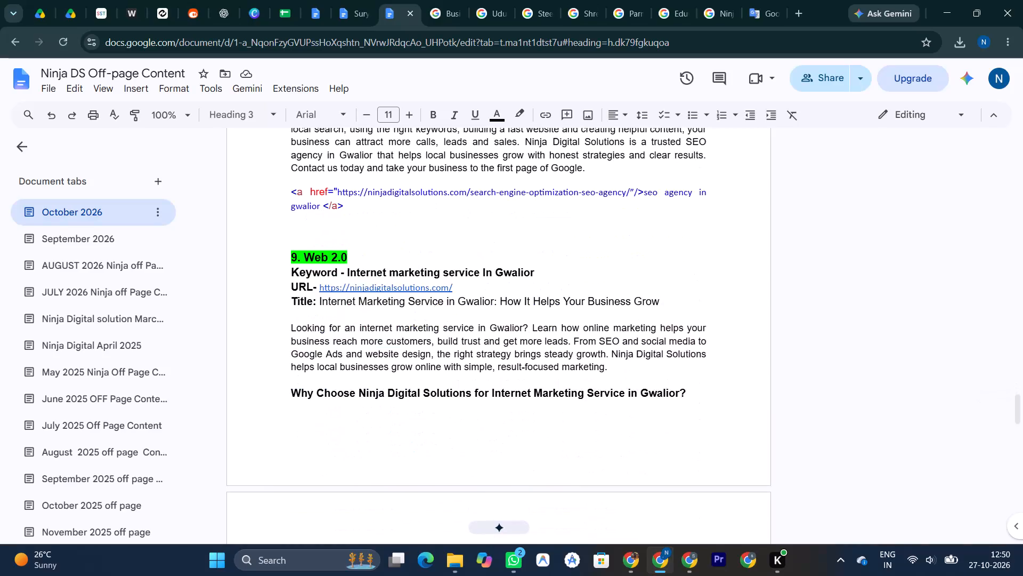
# Look over the Web 2.0 and PDF / File sections of the October 2026 content and return to the "8. Blog" section.
pyautogui.scroll(-10, 653, 297)
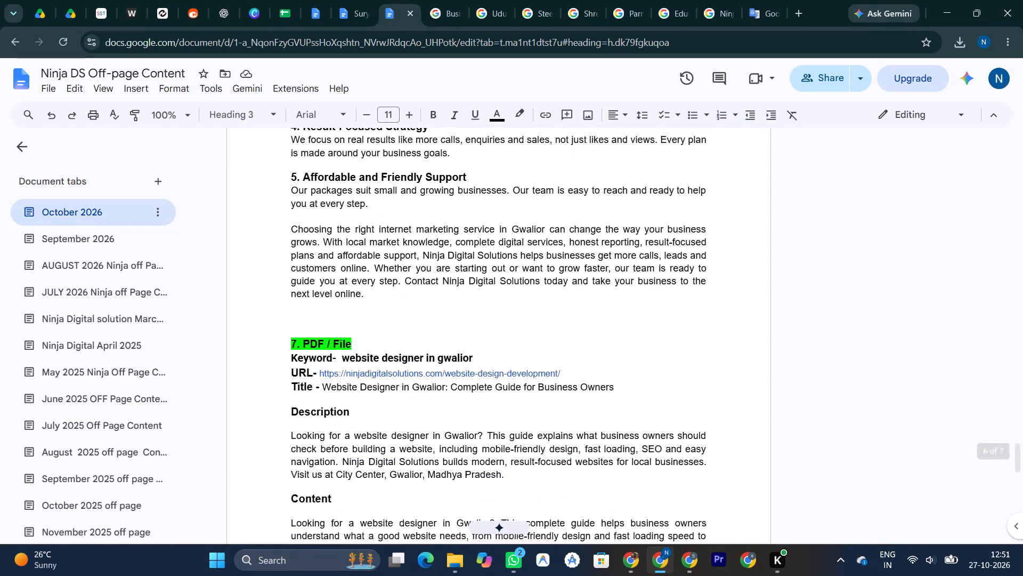
pyautogui.scroll(-12, 653, 297)
pyautogui.scroll(3, 653, 297)
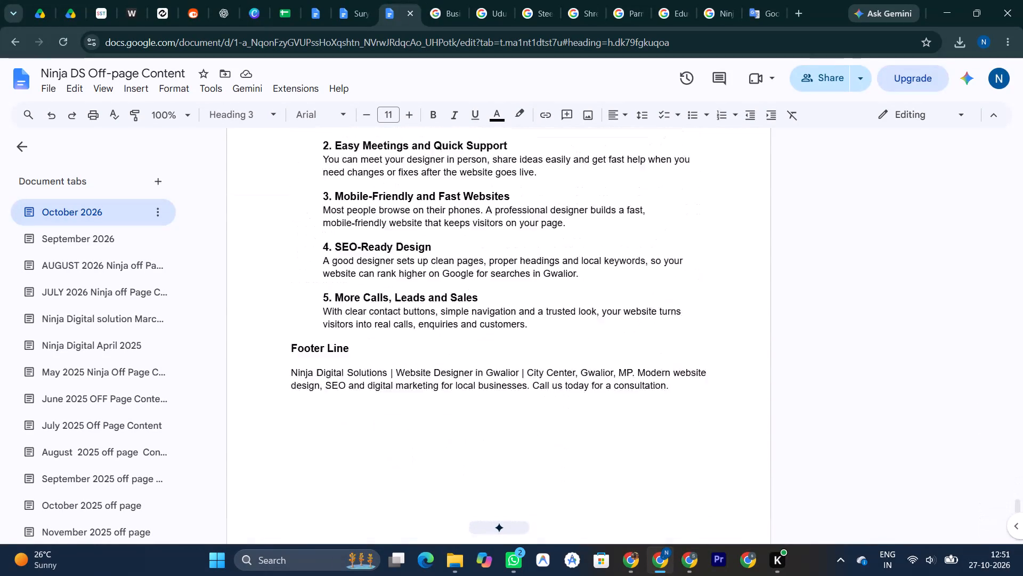
pyautogui.scroll(15, 653, 297)
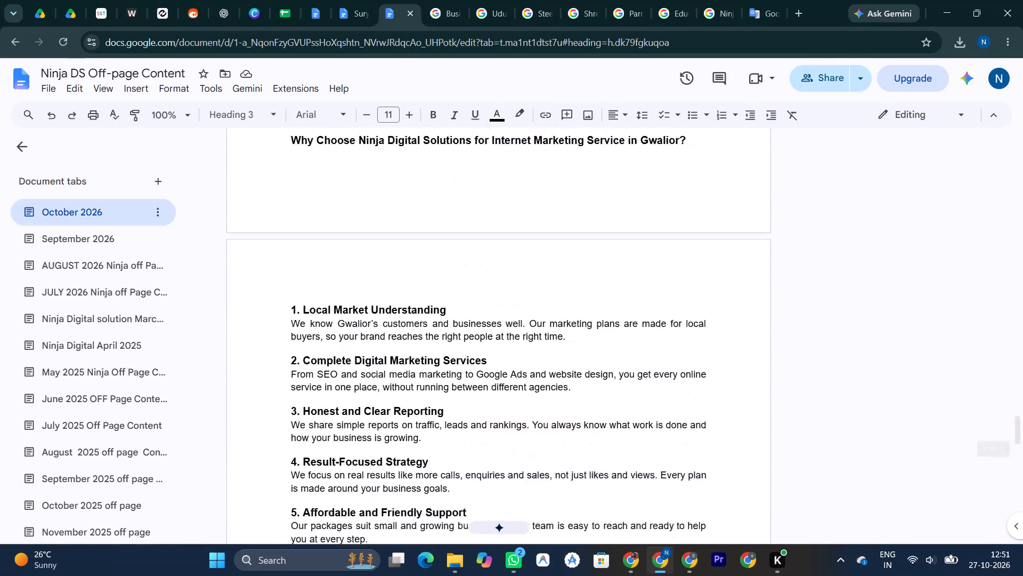
pyautogui.scroll(8, 653, 297)
pyautogui.scroll(-11, 653, 297)
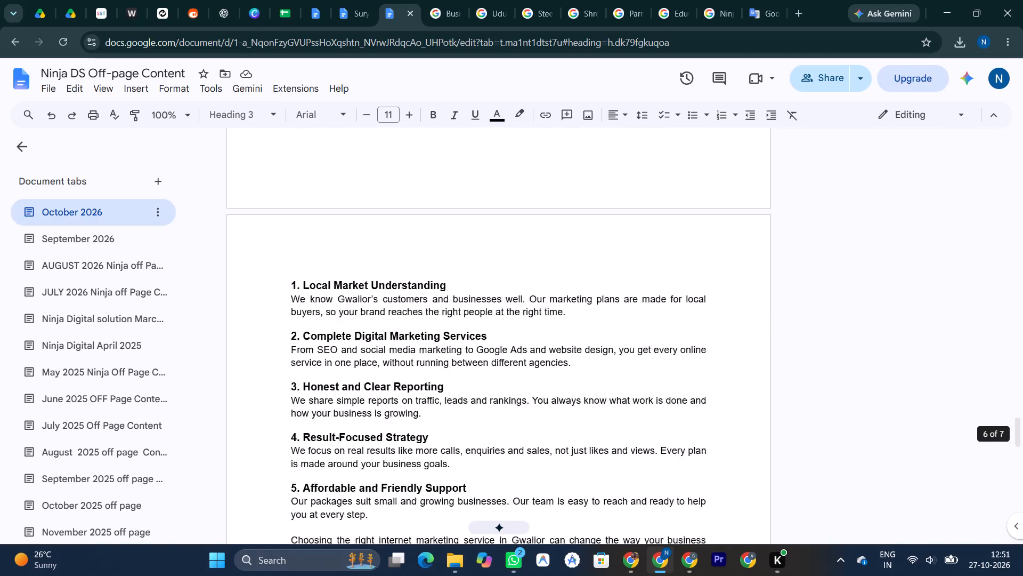
pyautogui.scroll(18, 653, 297)
pyautogui.scroll(-1, 653, 297)
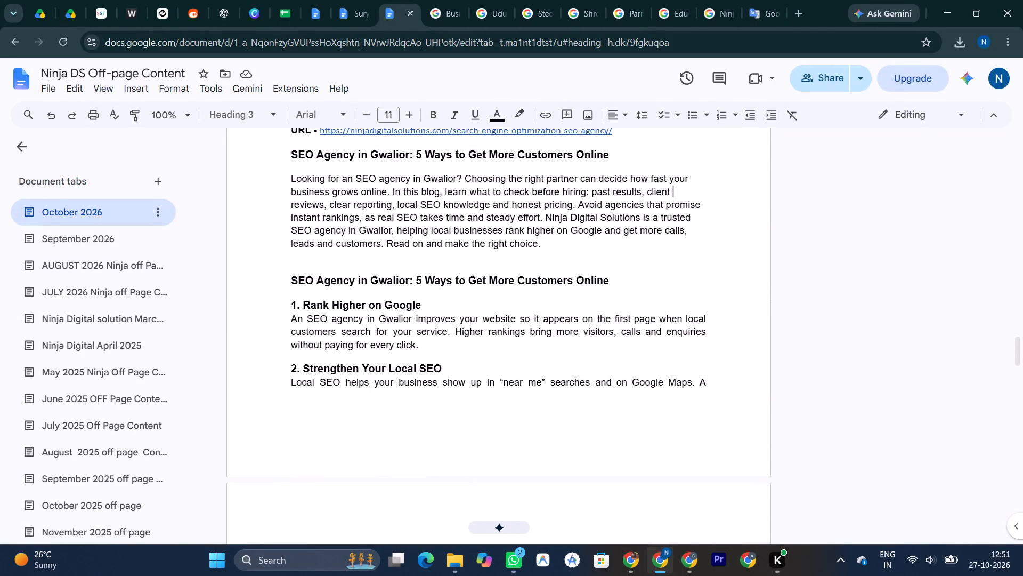
pyautogui.scroll(-5, 610, 286)
pyautogui.scroll(6, 610, 286)
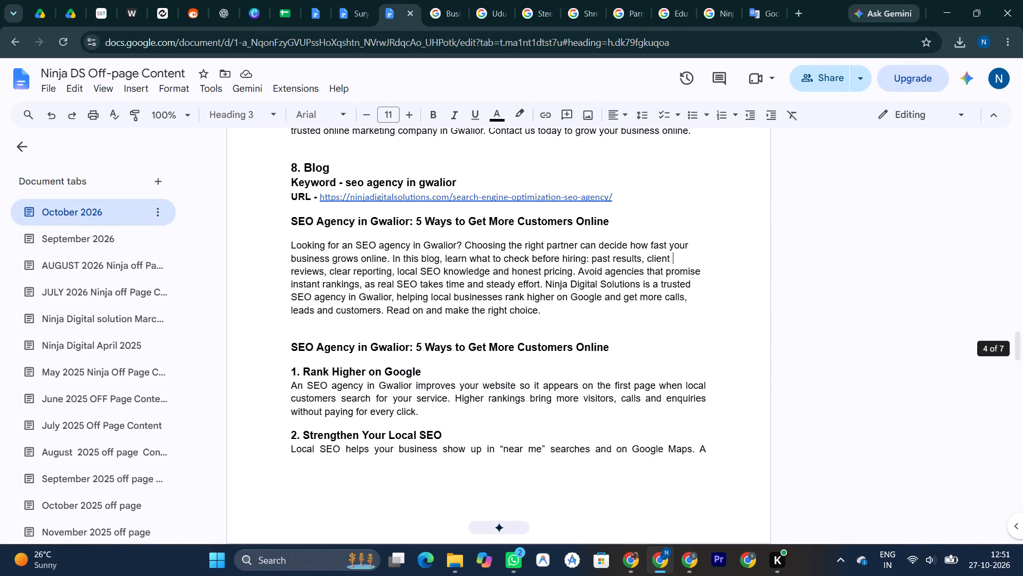
pyautogui.scroll(1, 610, 286)
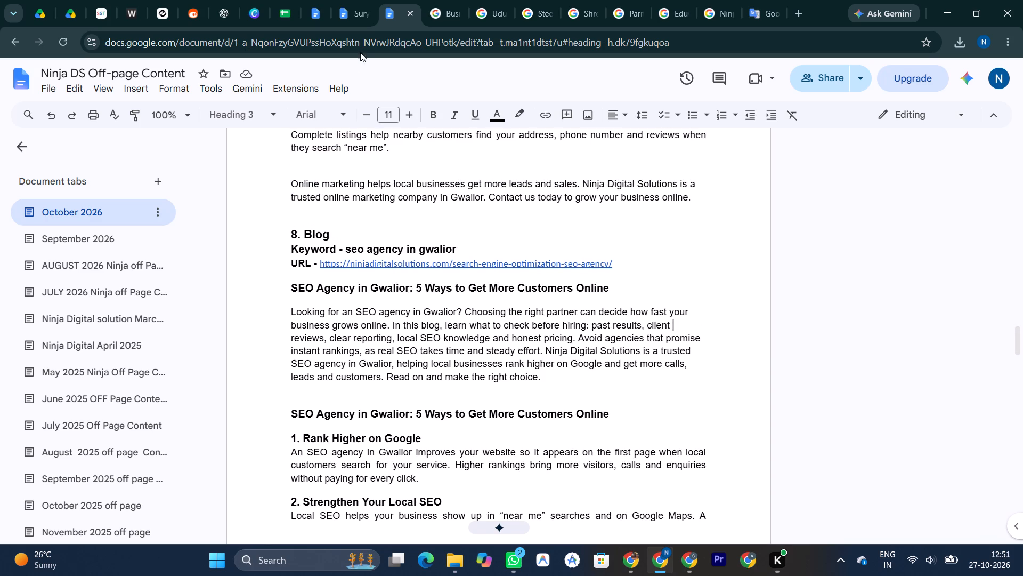
# Open the Ukase Surya Kiran spreadsheet from the recent files of the Harsh GBP Post Calender August 2026 spreadsheet.
pyautogui.click(280, 0)
pyautogui.click(39, 87)
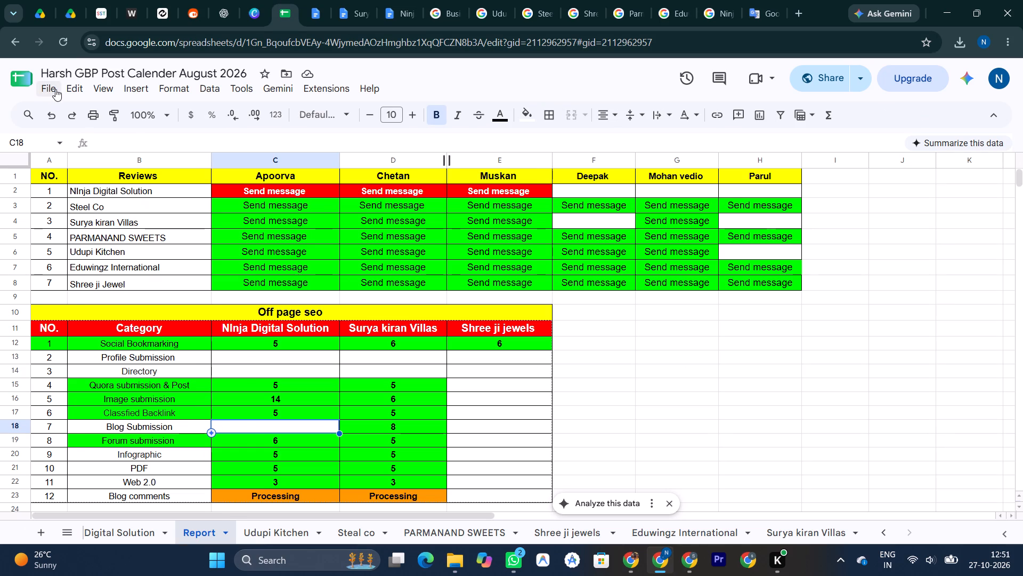
pyautogui.click(55, 89)
pyautogui.click(135, 138)
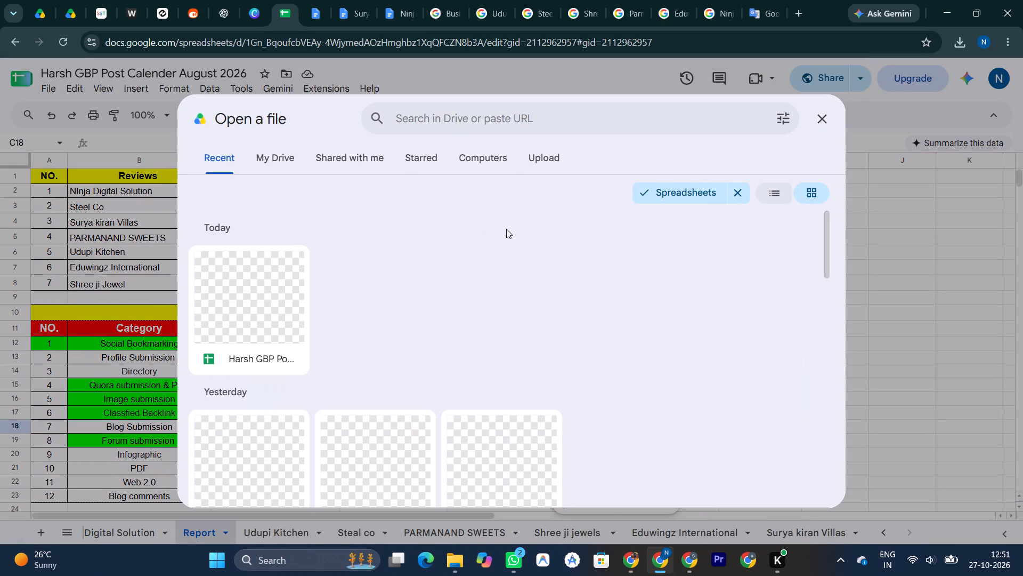
pyautogui.scroll(-1, 506, 229)
pyautogui.scroll(-2, 439, 270)
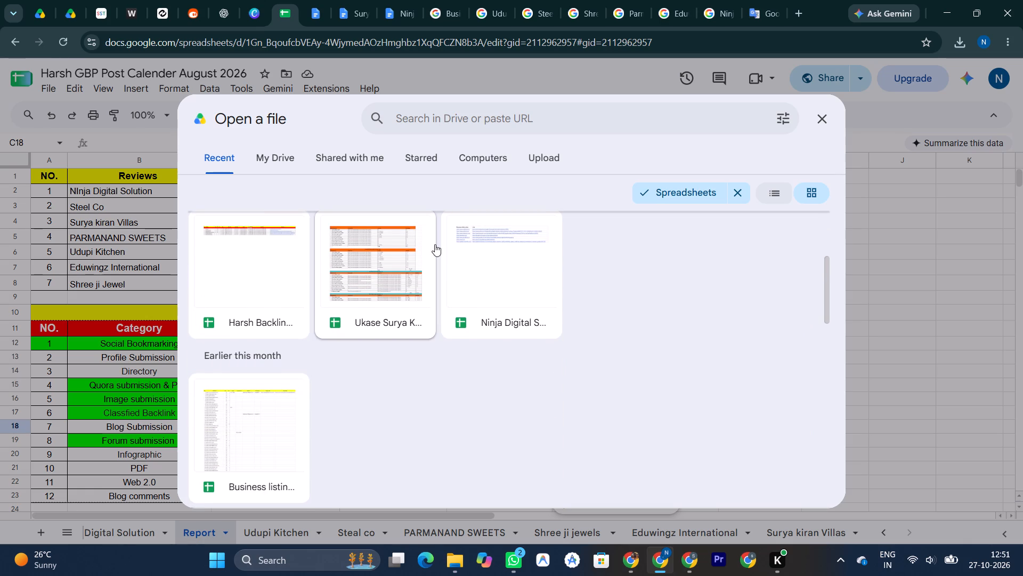
pyautogui.scroll(-1, 427, 268)
pyautogui.scroll(4, 436, 337)
pyautogui.scroll(-2, 436, 337)
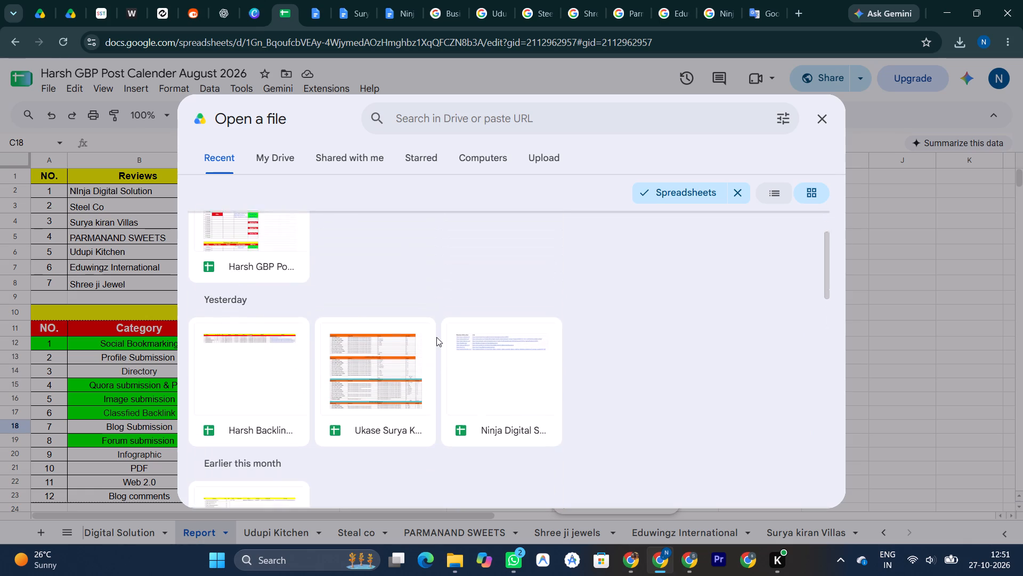
pyautogui.scroll(2, 436, 337)
pyautogui.scroll(-2, 436, 337)
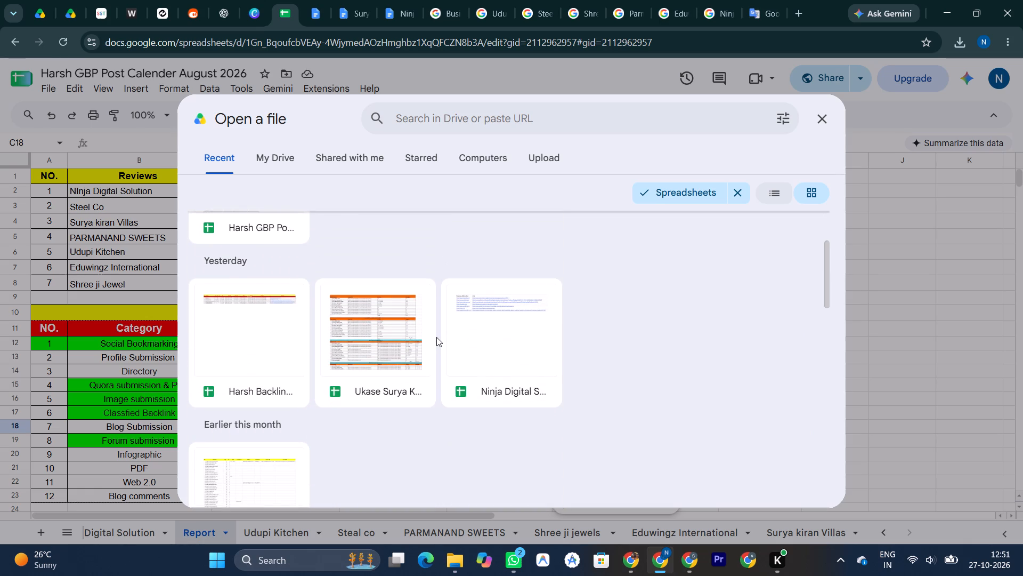
pyautogui.scroll(-1, 389, 321)
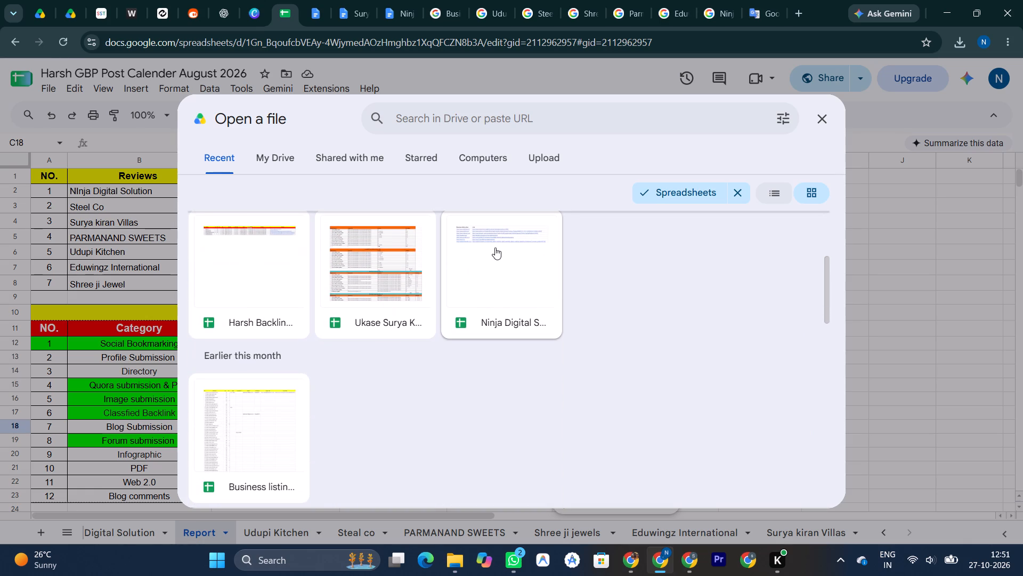
pyautogui.click(413, 254)
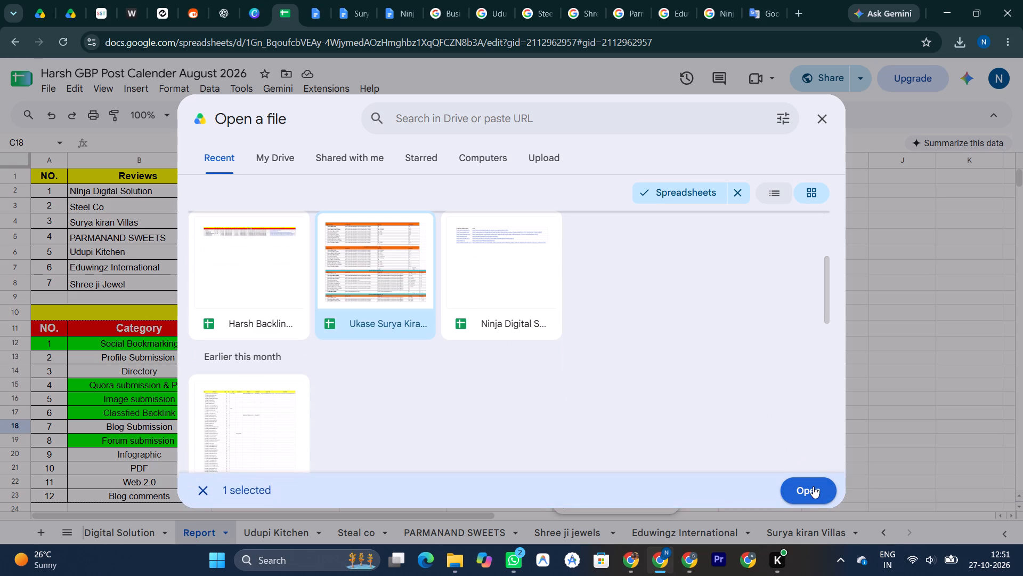
pyautogui.click(813, 486)
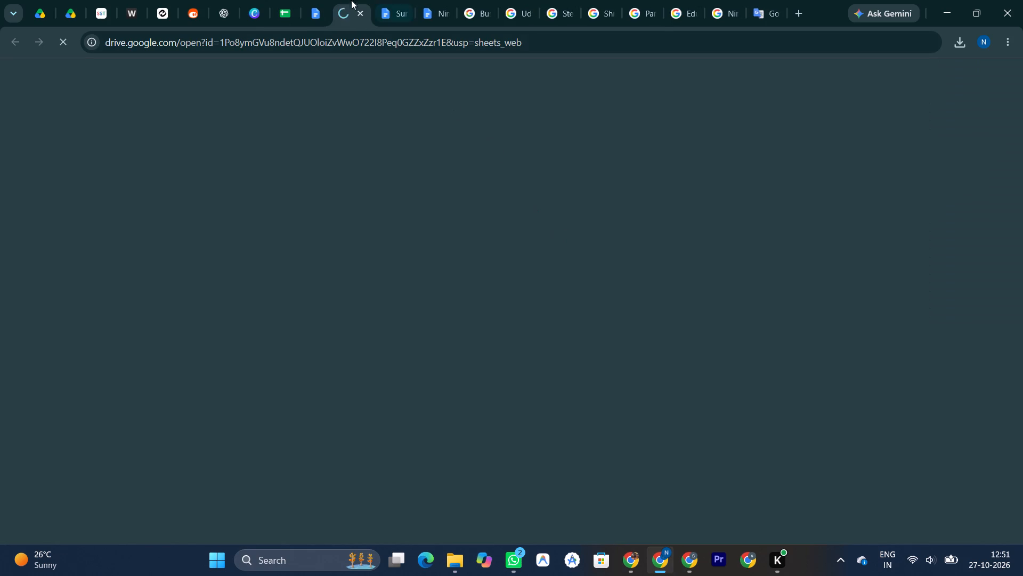
pyautogui.click(294, 0)
pyautogui.click(43, 83)
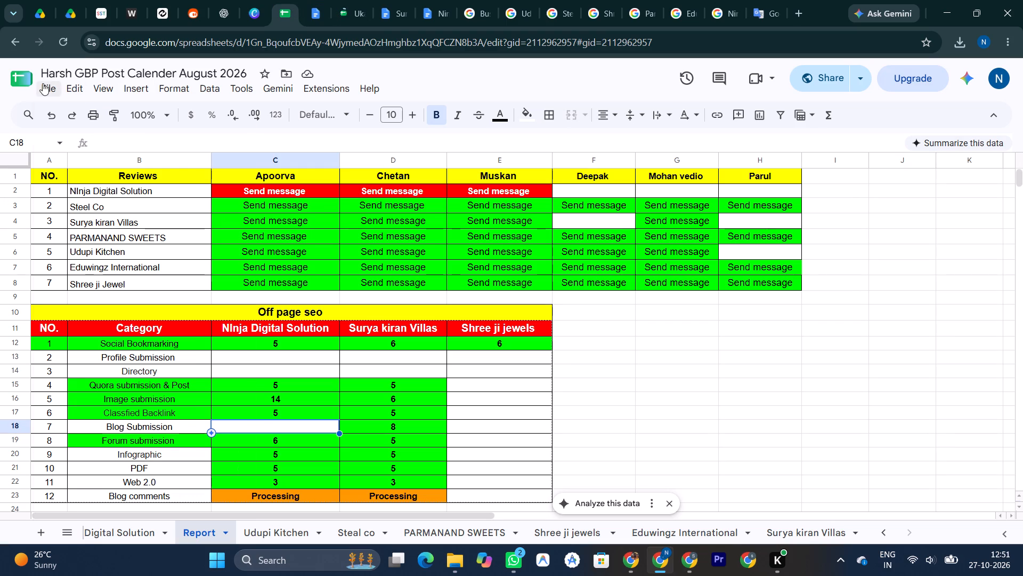
pyautogui.click(94, 133)
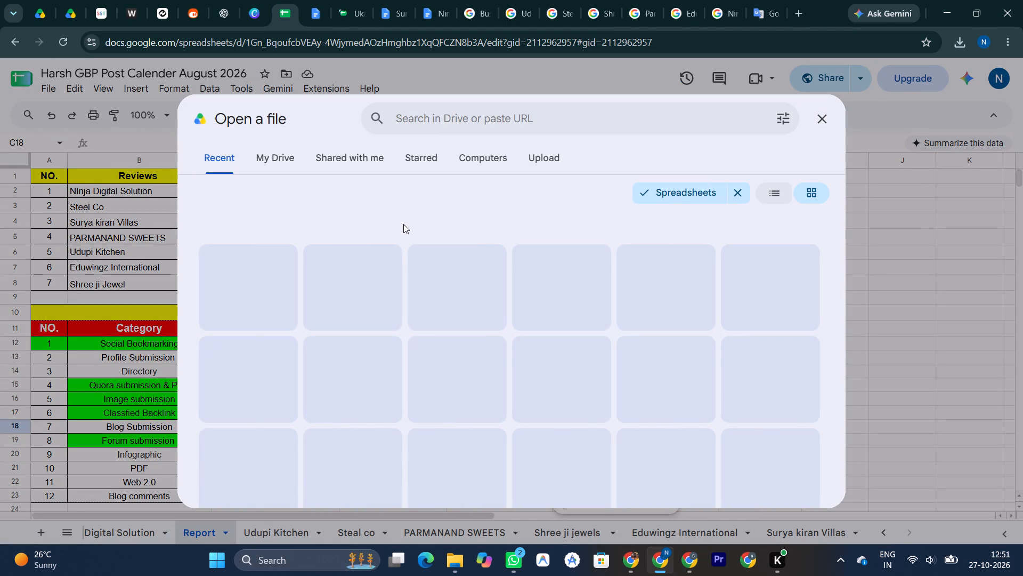
pyautogui.scroll(-1, 399, 253)
pyautogui.scroll(-1, 354, 361)
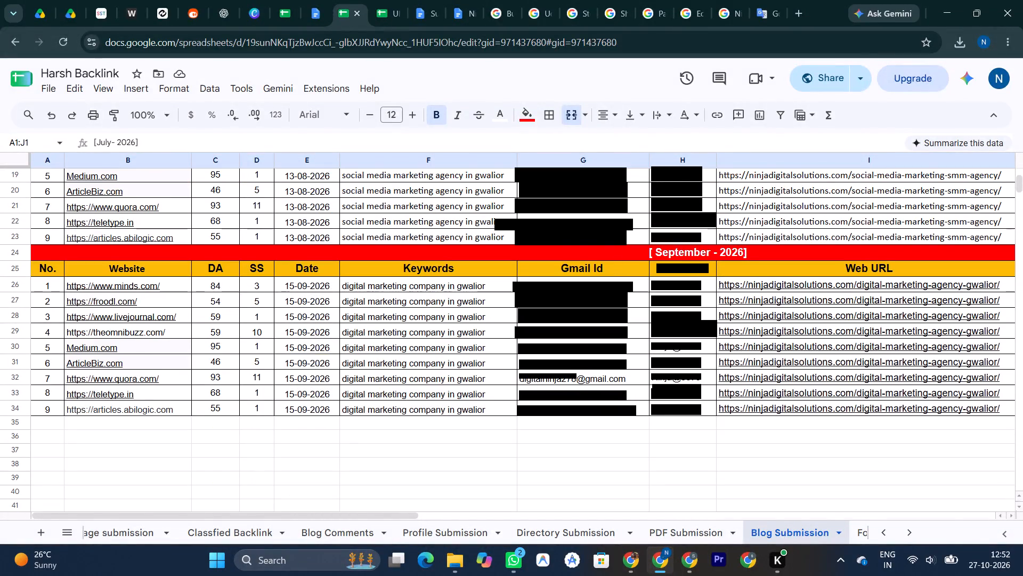
pyautogui.moveTo(572, 254); pyautogui.dragTo(559, 411)
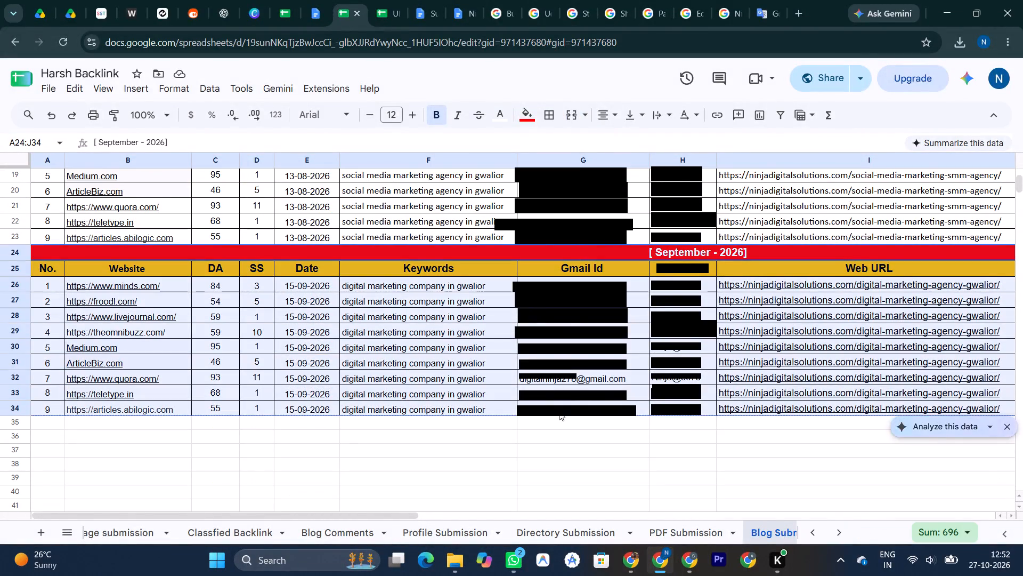
pyautogui.hotkey('ctrl', 'c')
pyautogui.click(49, 425)
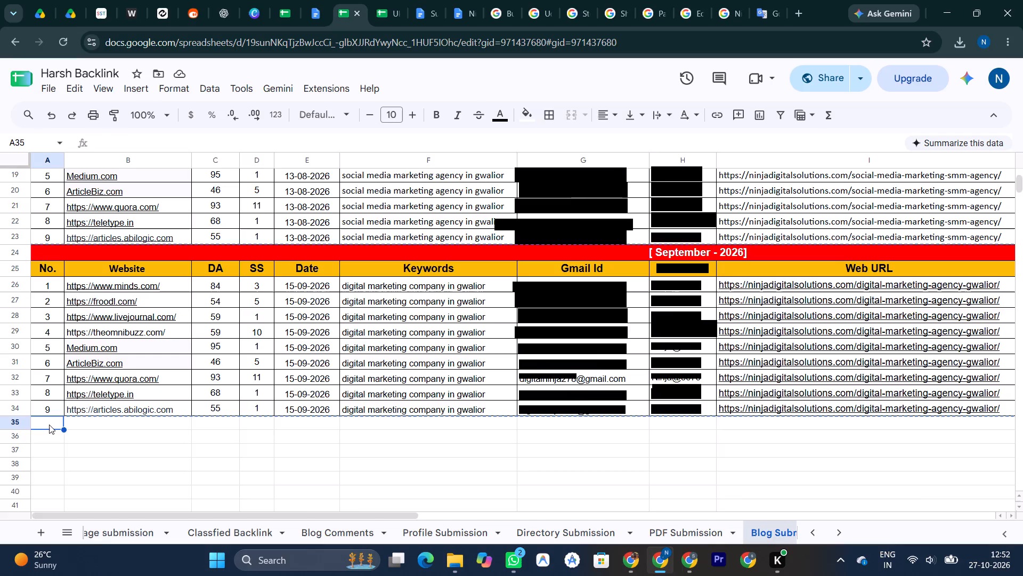
pyautogui.hotkey('ctrl', 'v')
# Change the month in the pasted block's red heading row to October, so it reads "[ October - 2026]".
pyautogui.scroll(-2, 584, 351)
pyautogui.doubleClick(661, 289)
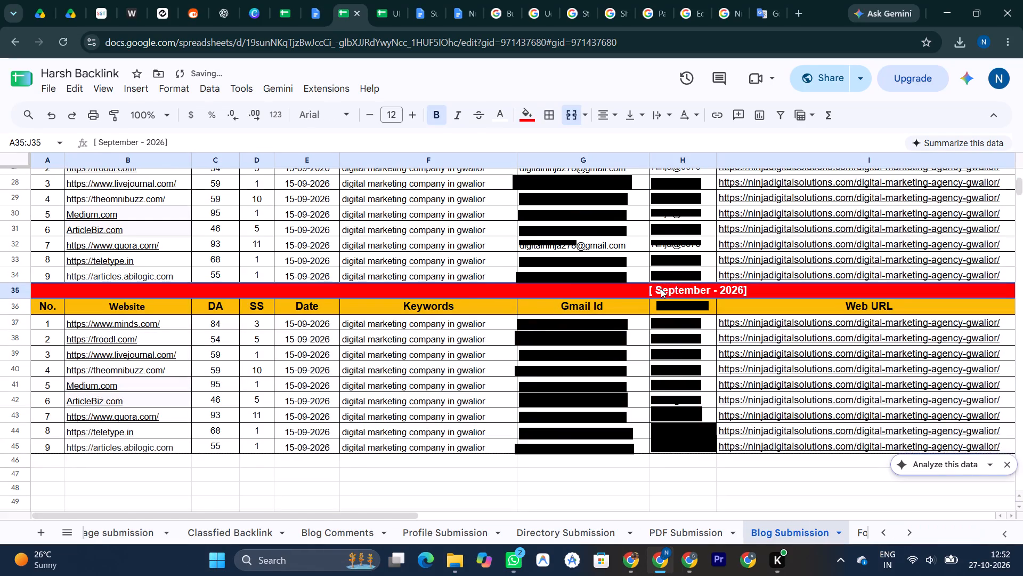
pyautogui.click(533, 295)
pyautogui.press('BackSpace')
pyautogui.press('BackSpace')
pyautogui.press('BackSpace')
pyautogui.press('BackSpace')
pyautogui.press('BackSpace')
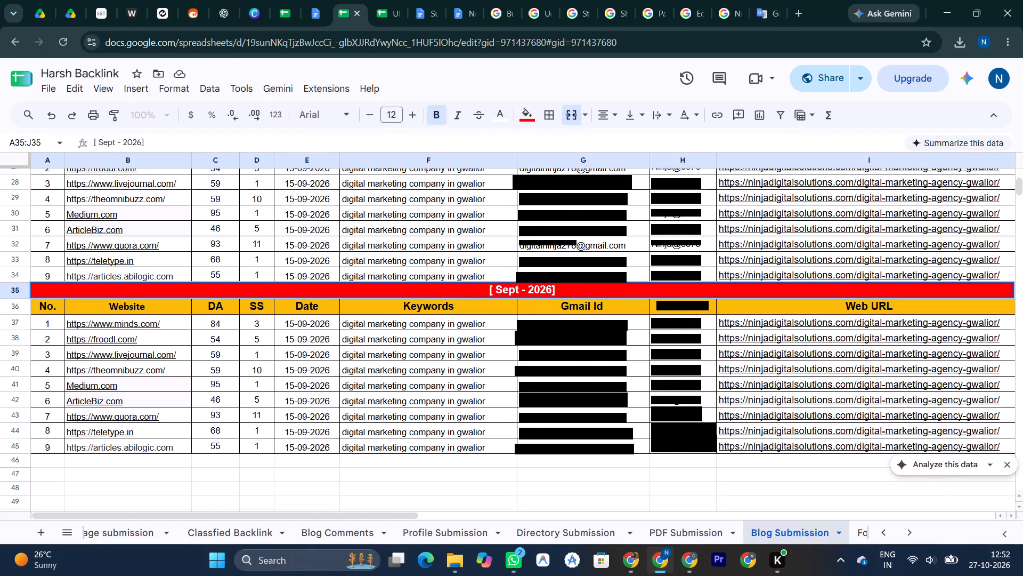
pyautogui.press('BackSpace')
pyautogui.press('BackSpace')
pyautogui.press('BackSpace')
pyautogui.press('BackSpace')
pyautogui.write('Octoev')
pyautogui.press('BackSpace')
pyautogui.press('BackSpace')
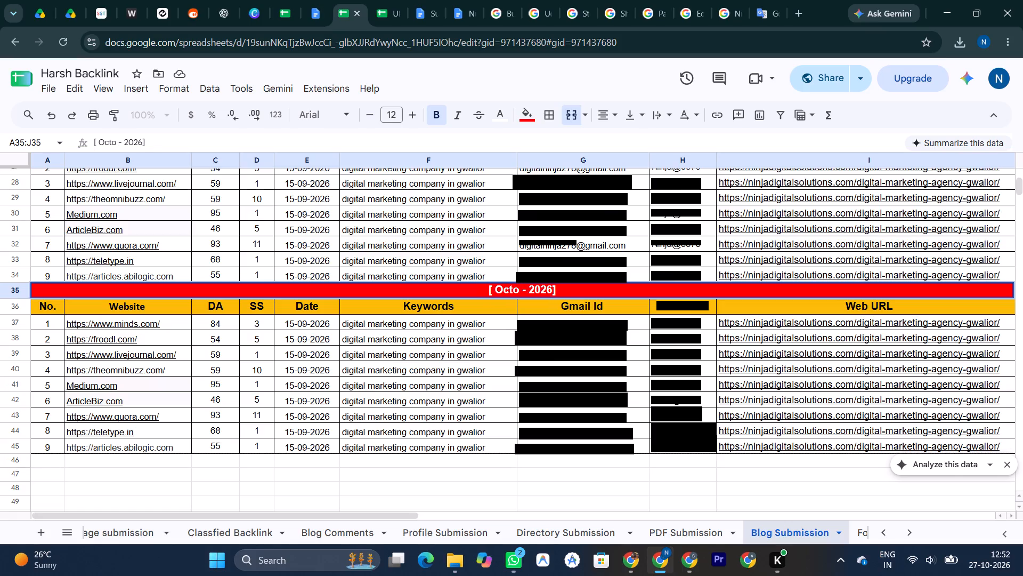
pyautogui.write('ber')
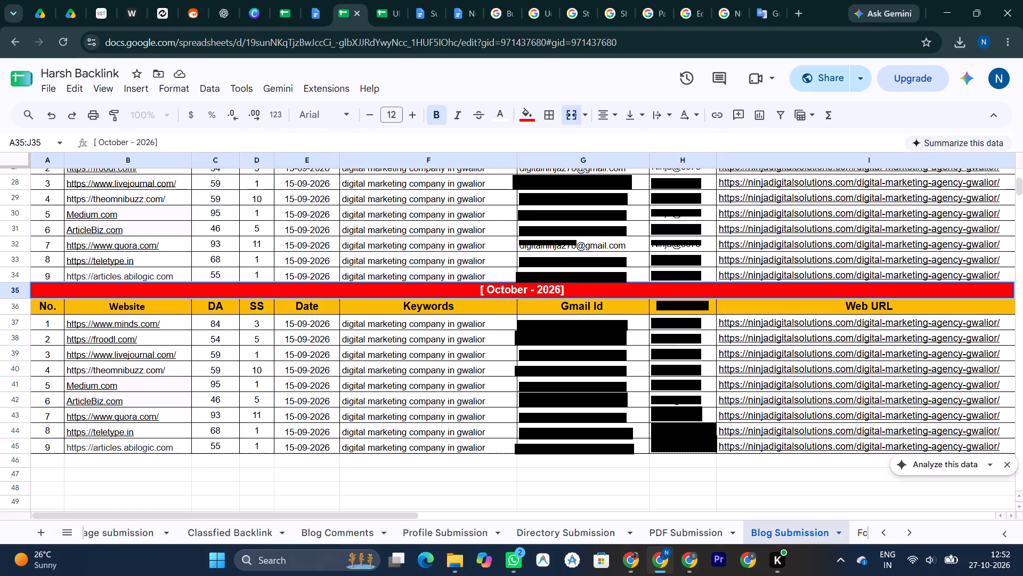
pyautogui.click(694, 458)
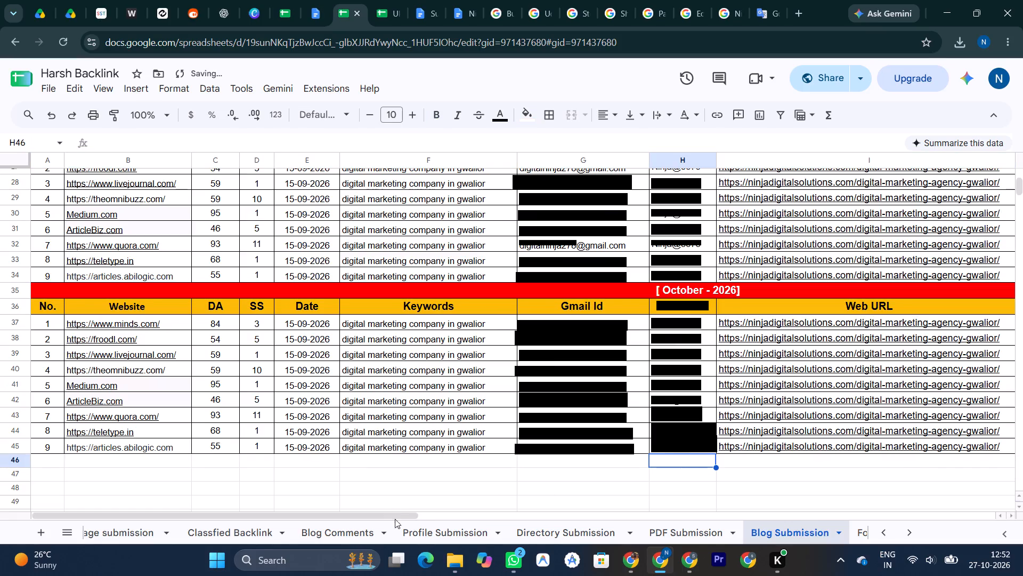
pyautogui.moveTo(394, 514); pyautogui.dragTo(297, 521)
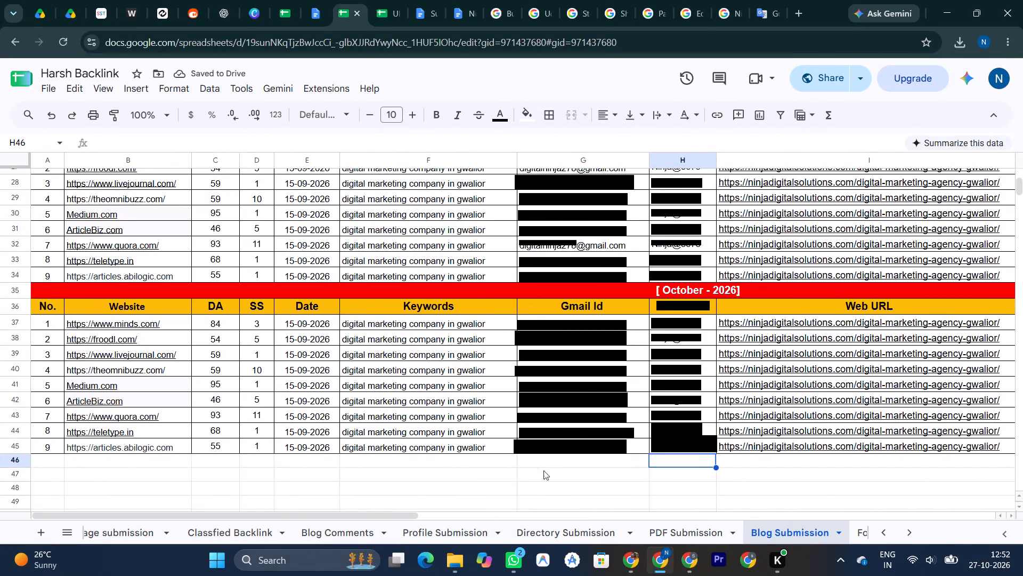
# Clear the copied dates, keywords, web URLs and backlink URLs from rows 37 to 45 of the October block.
pyautogui.click(556, 476)
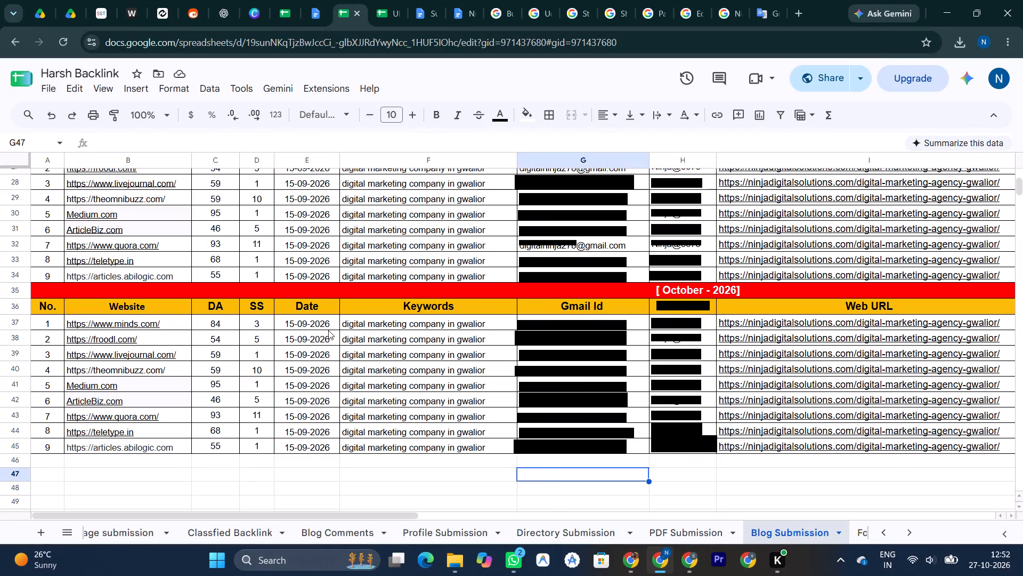
pyautogui.moveTo(328, 330); pyautogui.dragTo(464, 454)
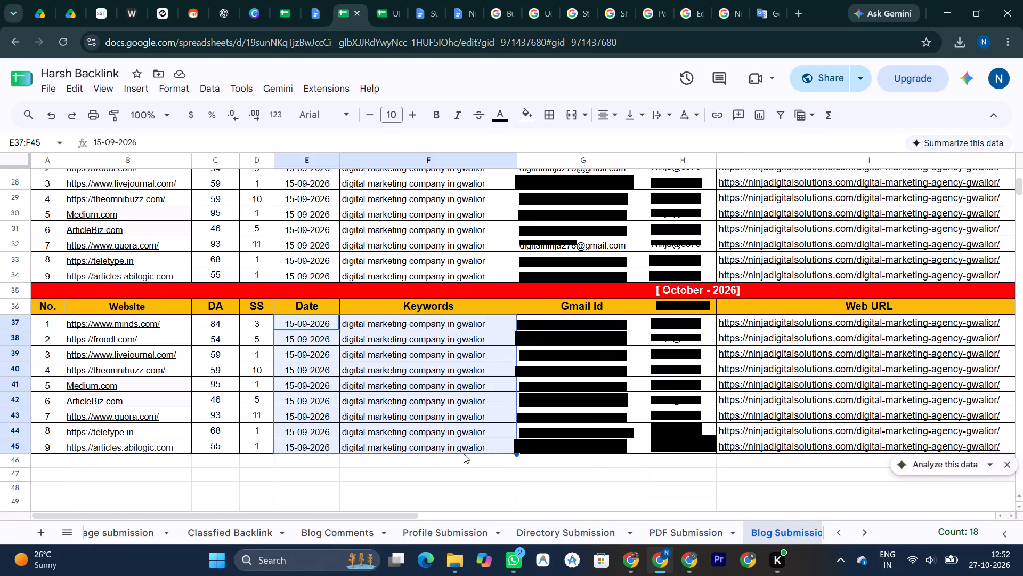
pyautogui.press('BackSpace')
pyautogui.moveTo(369, 518); pyautogui.dragTo(545, 514)
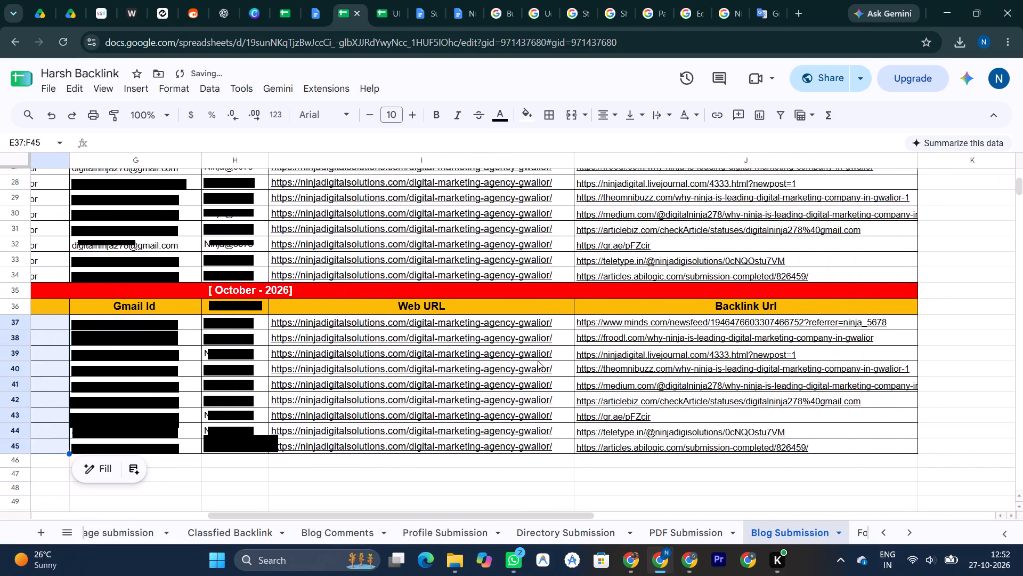
pyautogui.moveTo(563, 327); pyautogui.dragTo(620, 444)
pyautogui.press('BackSpace')
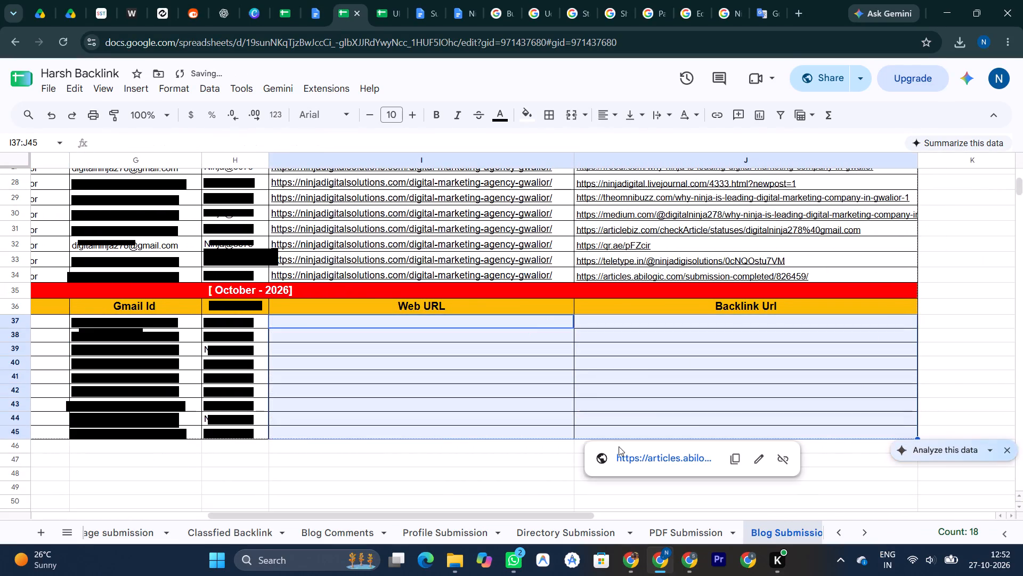
# Enter the date 27-10-2026 in E37 and copy it to the remaining October rows, E38 to E45.
pyautogui.moveTo(543, 514); pyautogui.dragTo(200, 514)
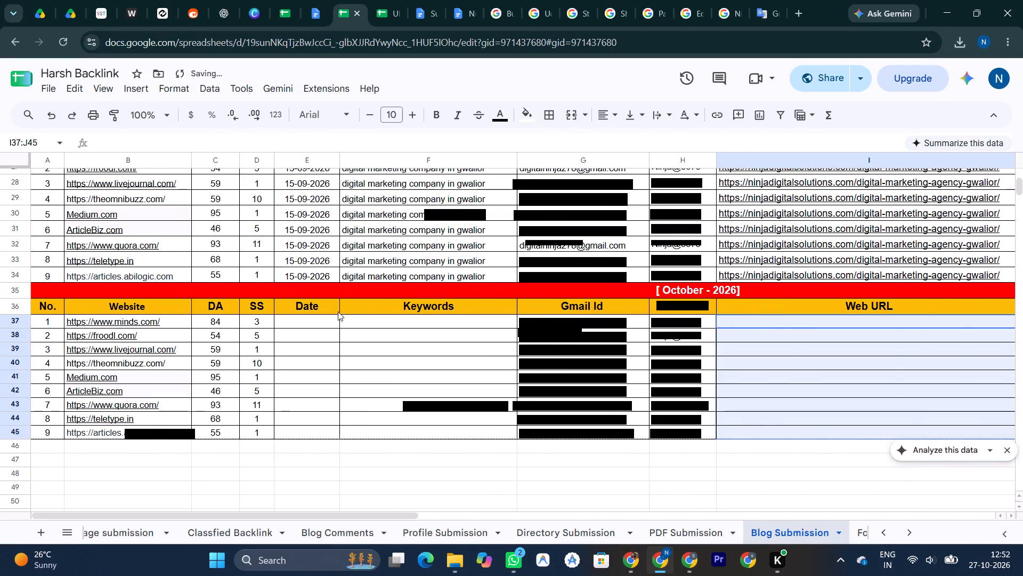
pyautogui.click(328, 317)
pyautogui.write('27')
pyautogui.press('-')
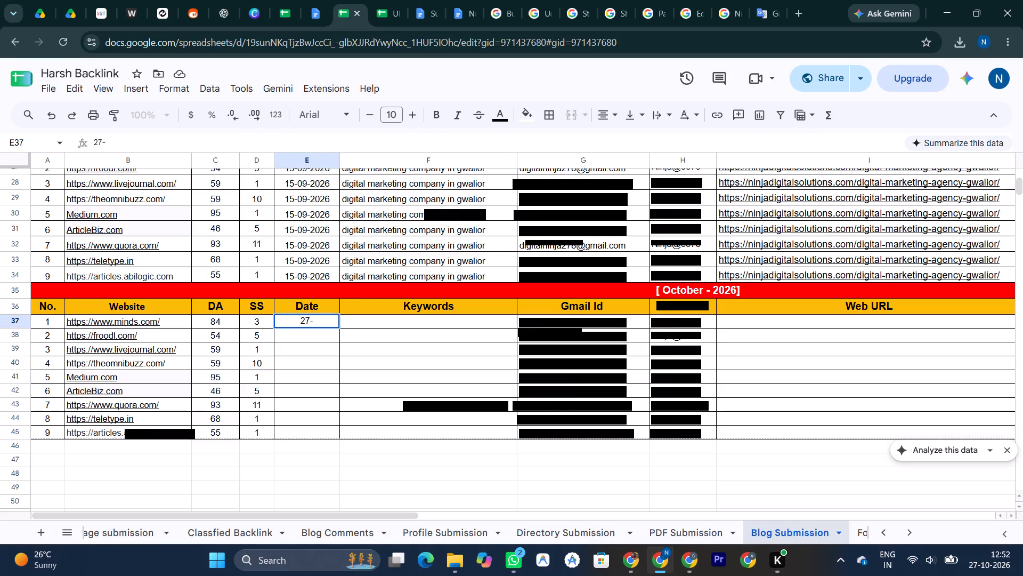
pyautogui.write('10-')
pyautogui.write('22')
pyautogui.press('BackSpace')
pyautogui.write('026')
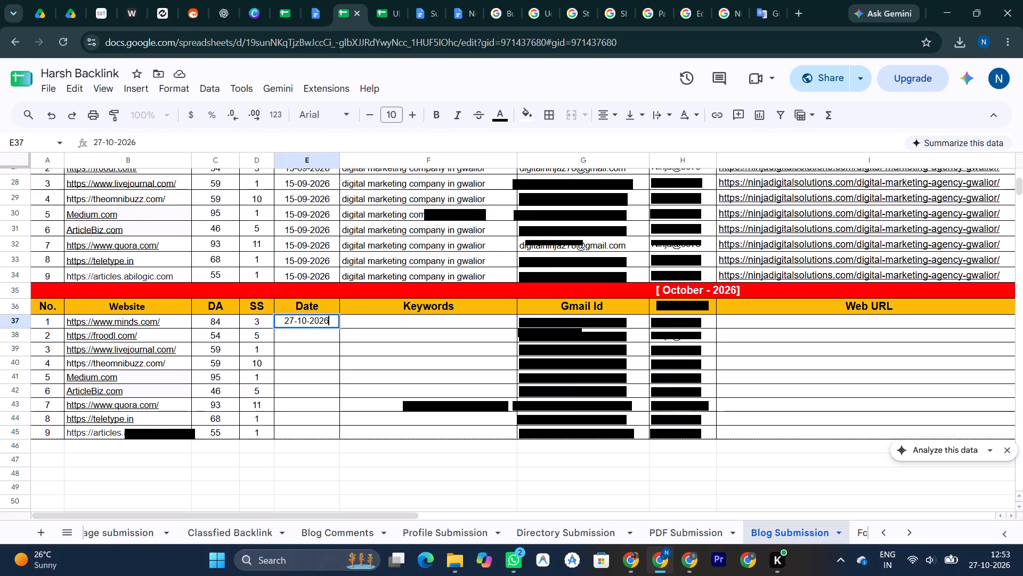
pyautogui.click(345, 362)
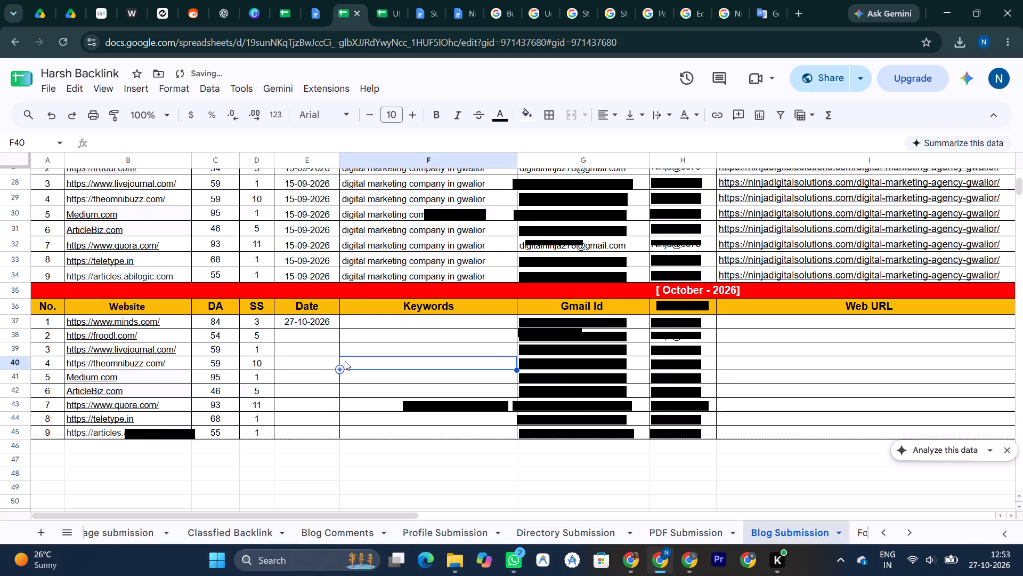
pyautogui.click(319, 325)
pyautogui.hotkey('ctrl', 'c')
pyautogui.moveTo(320, 337); pyautogui.dragTo(329, 428)
pyautogui.hotkey('ctrl', 'v')
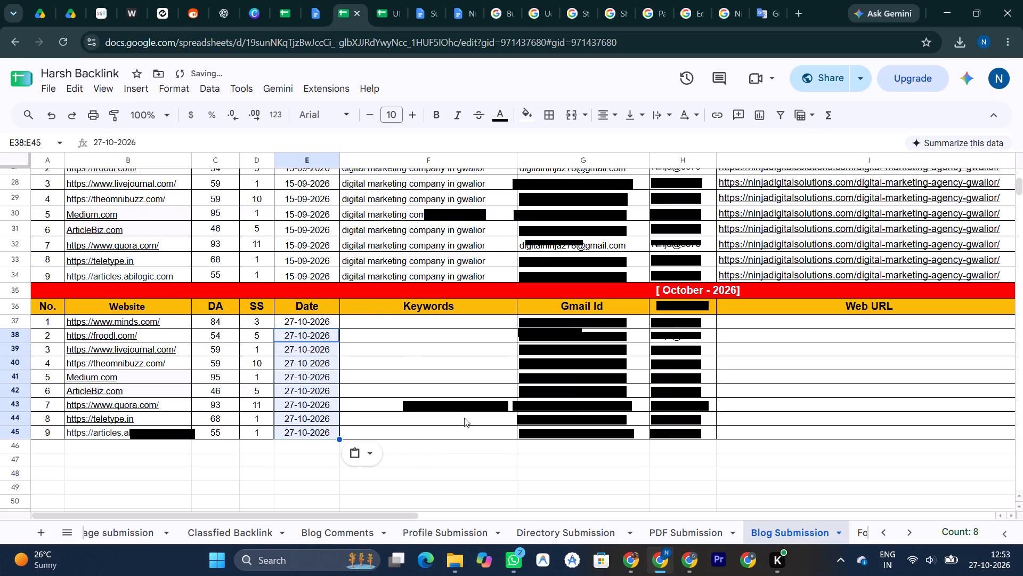
# Copy the keyword "seo agency in gwalior" from section 8. Blog of the Ninja DS Off-page Content document and fill it into F37:F45 of Harsh Backlink.
pyautogui.click(434, 323)
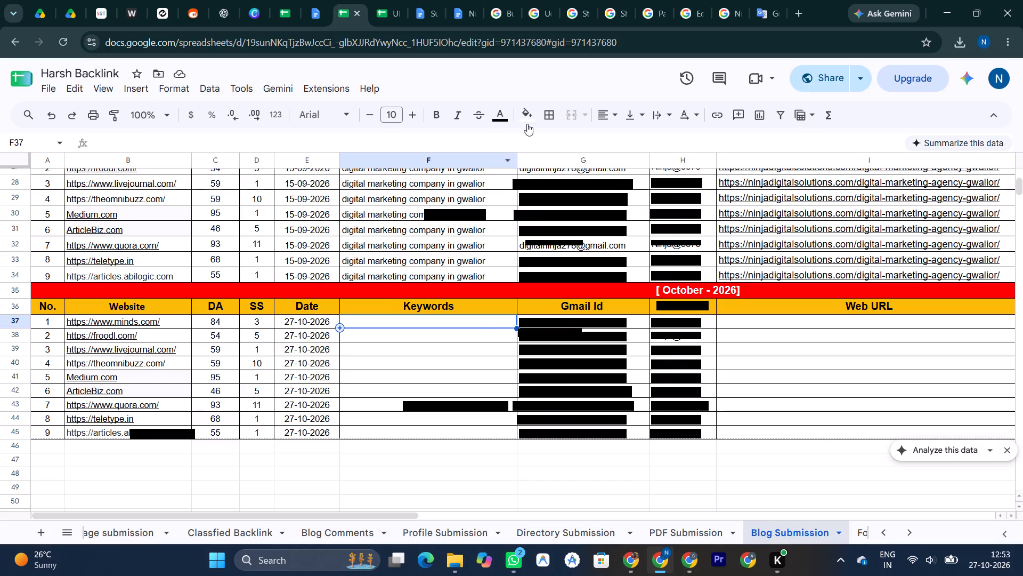
pyautogui.click(459, 9)
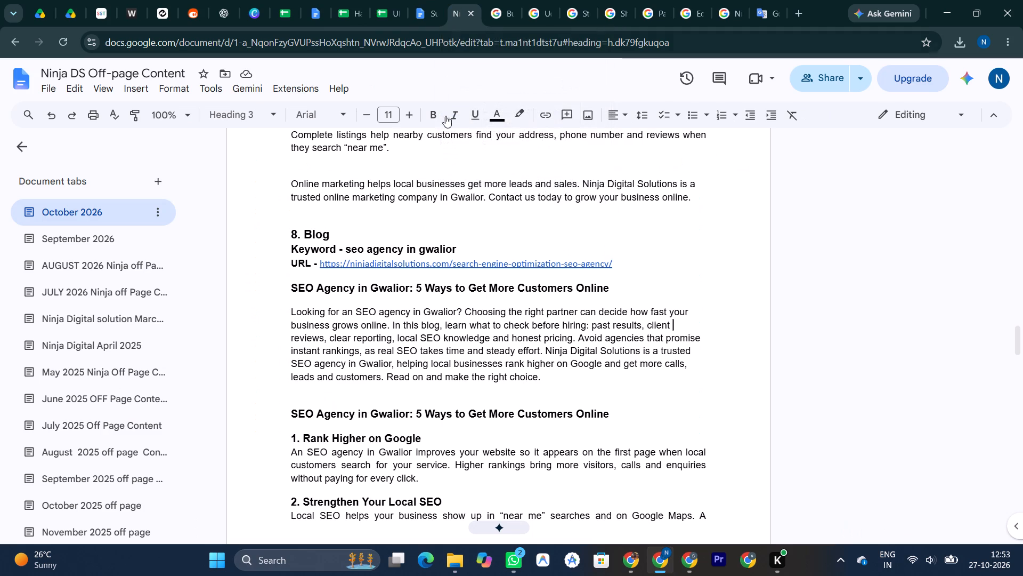
pyautogui.moveTo(347, 250); pyautogui.dragTo(480, 245)
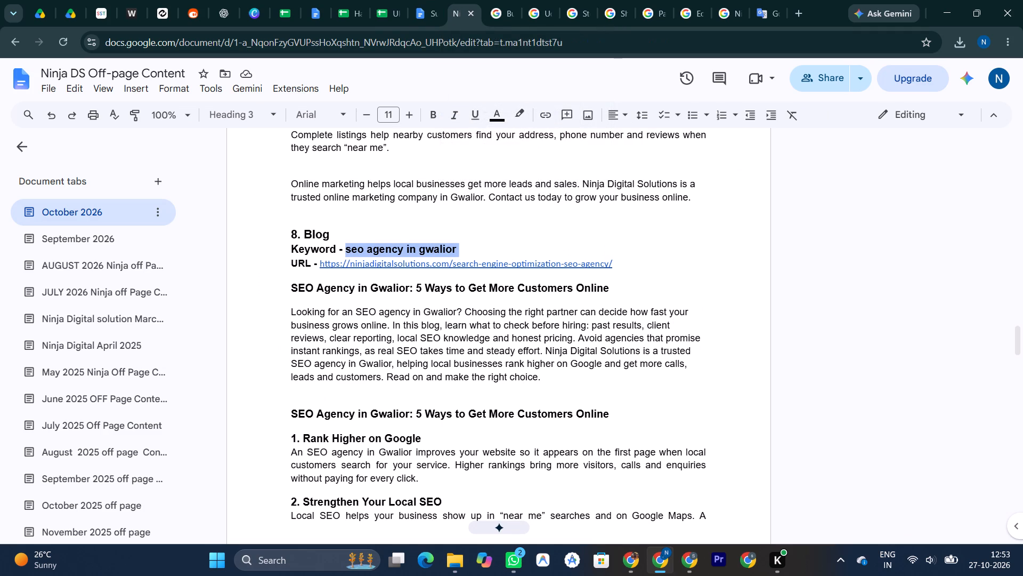
pyautogui.moveTo(480, 245); pyautogui.dragTo(478, 245)
pyautogui.hotkey('ctrl', 'c')
pyautogui.click(382, 0)
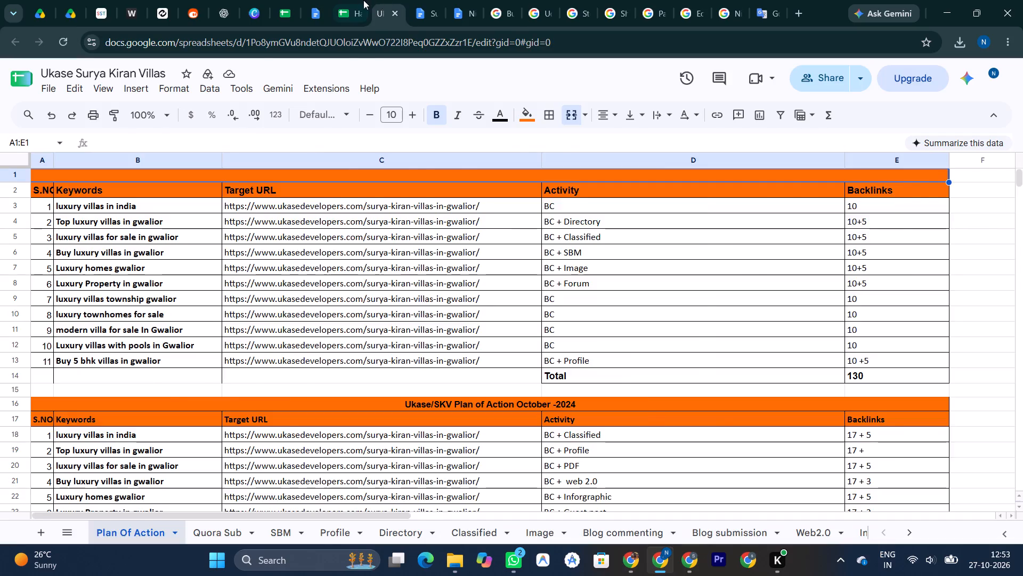
pyautogui.click(363, 0)
pyautogui.hotkey('ctrl', 'v')
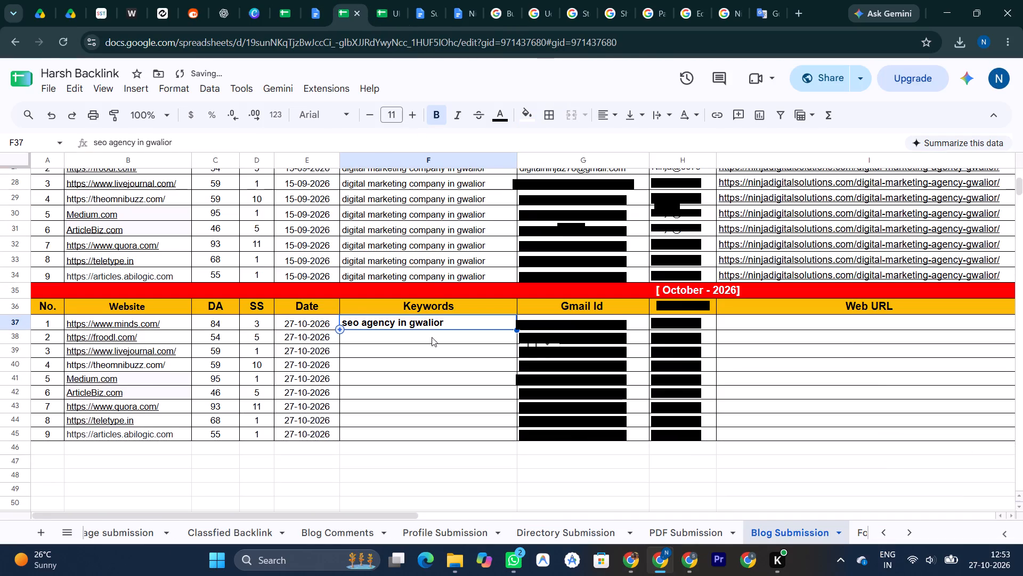
pyautogui.moveTo(434, 335); pyautogui.dragTo(439, 435)
pyautogui.hotkey('ctrl', 'v')
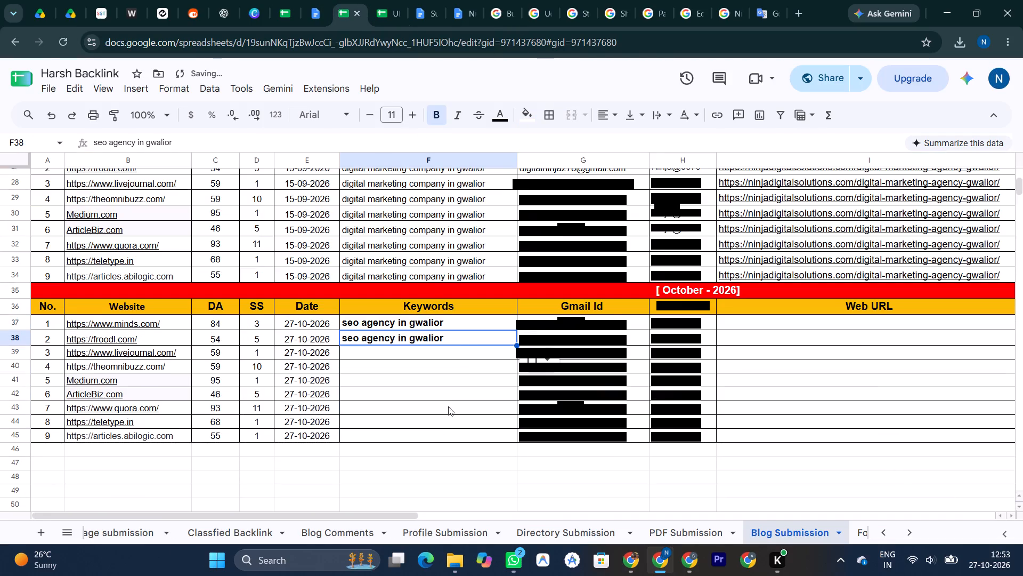
pyautogui.moveTo(451, 322); pyautogui.dragTo(478, 342)
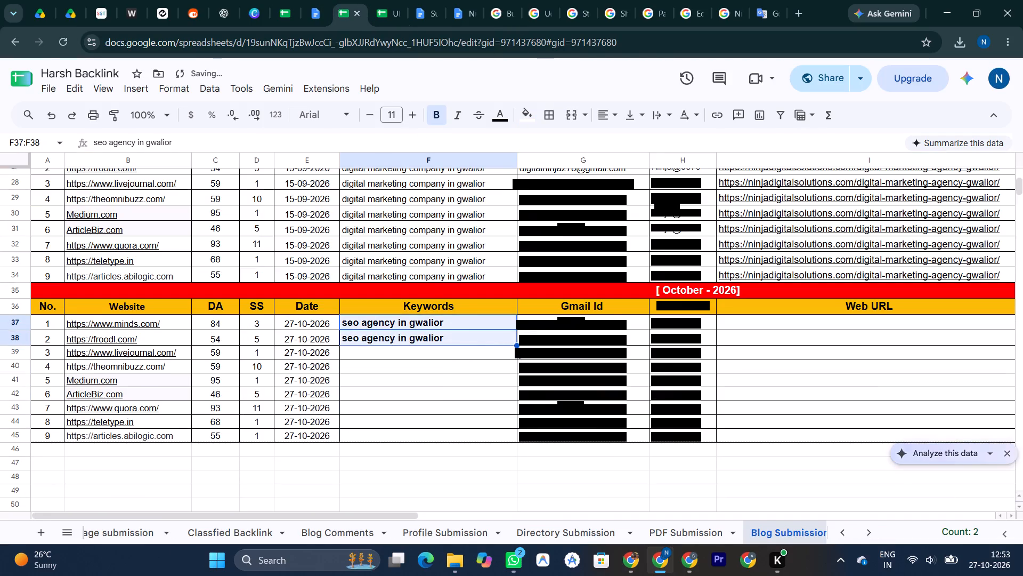
pyautogui.moveTo(517, 345); pyautogui.dragTo(505, 432)
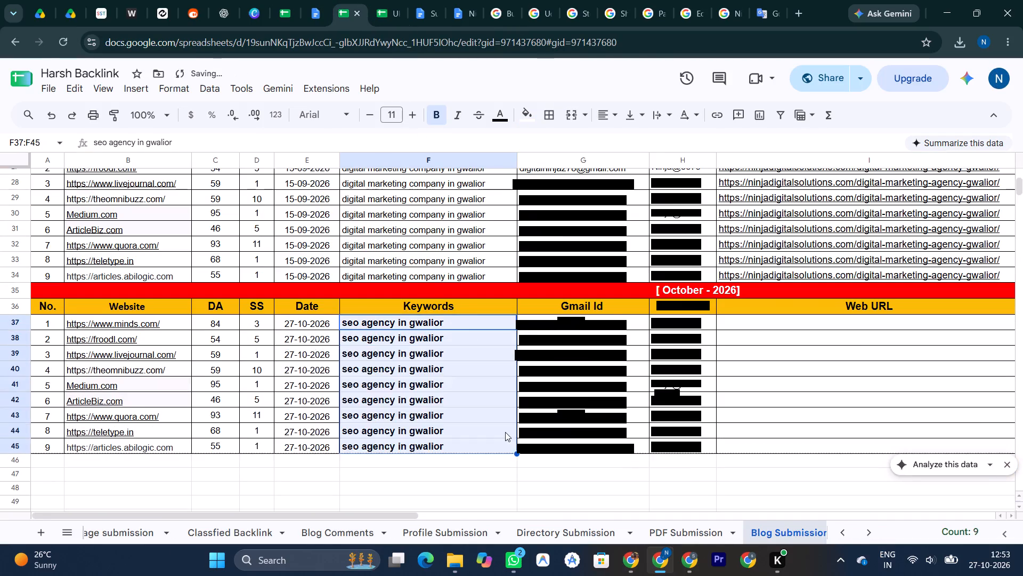
pyautogui.click(548, 116)
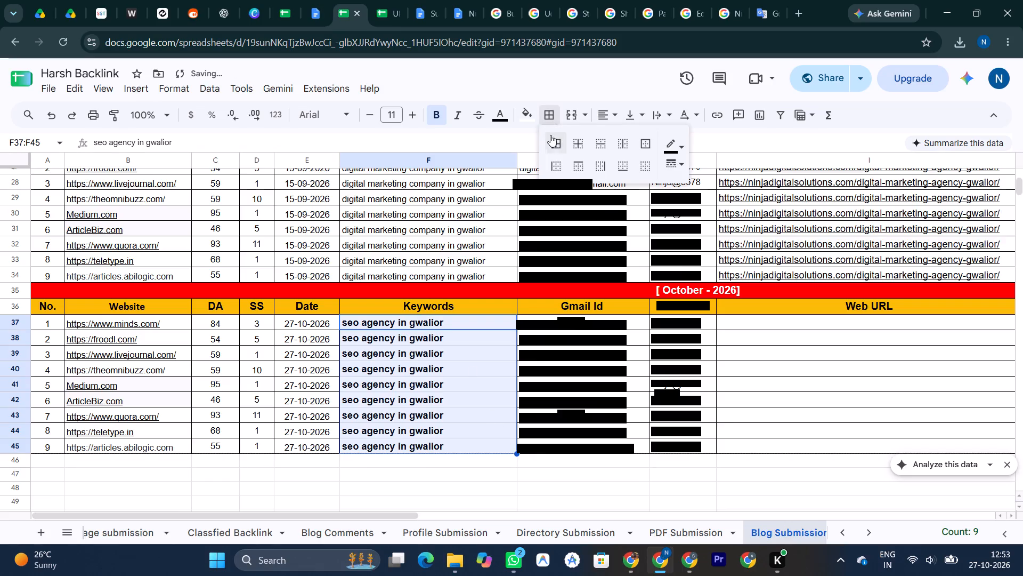
pyautogui.click(554, 144)
pyautogui.click(432, 119)
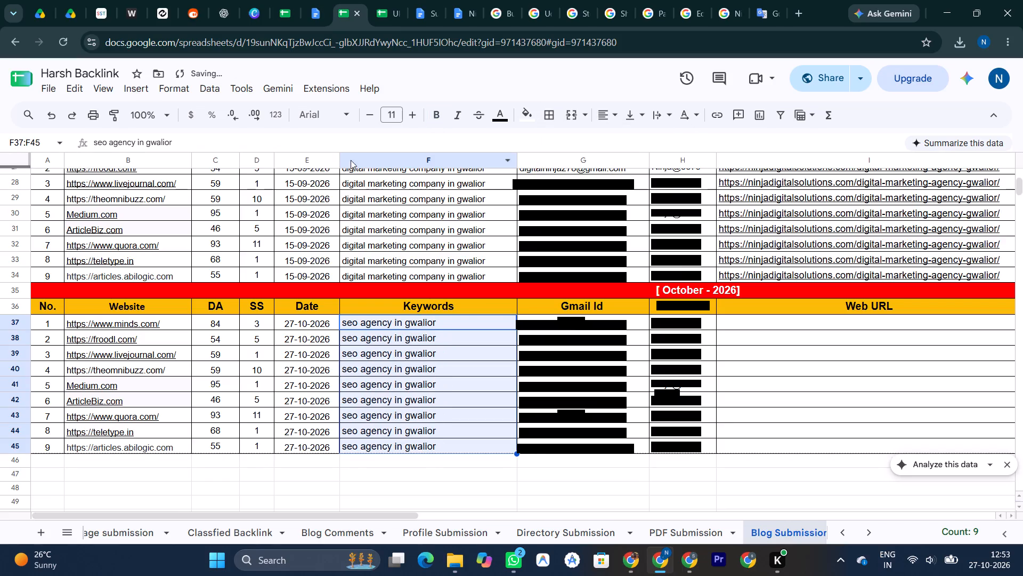
pyautogui.click(329, 116)
pyautogui.click(346, 200)
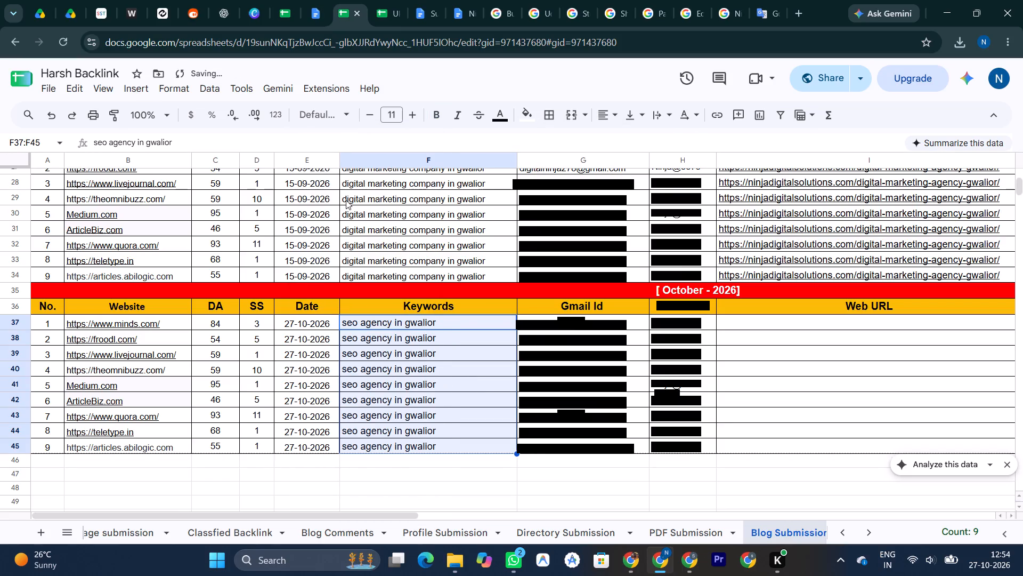
pyautogui.click(324, 372)
pyautogui.click(411, 325)
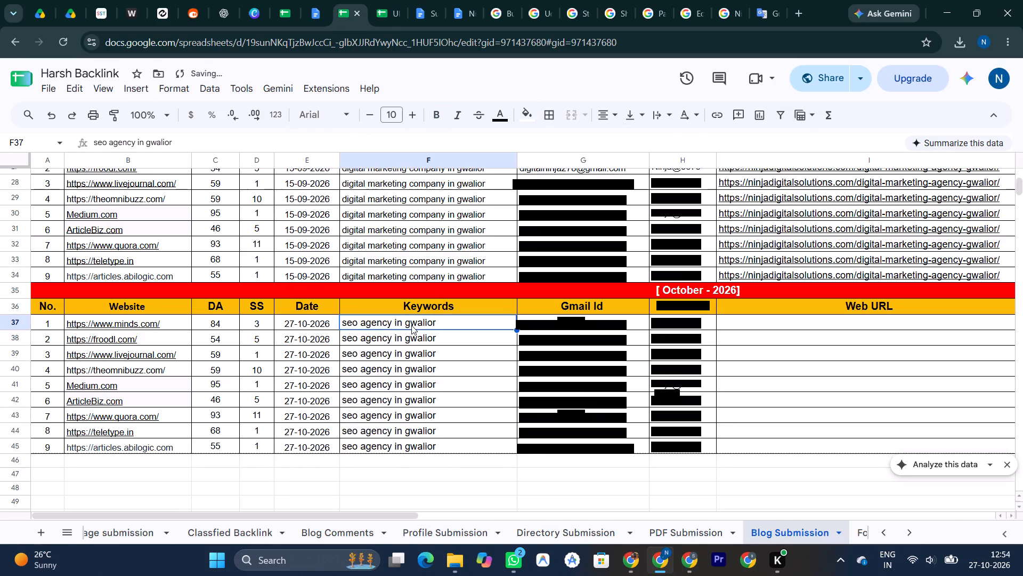
pyautogui.click(586, 348)
pyautogui.click(438, 227)
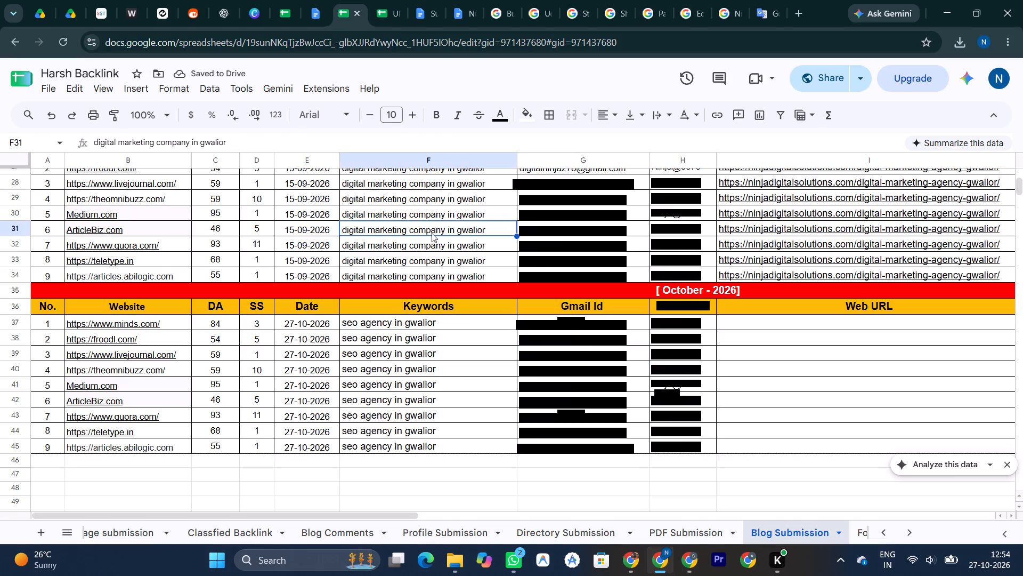
pyautogui.moveTo(444, 325); pyautogui.dragTo(451, 443)
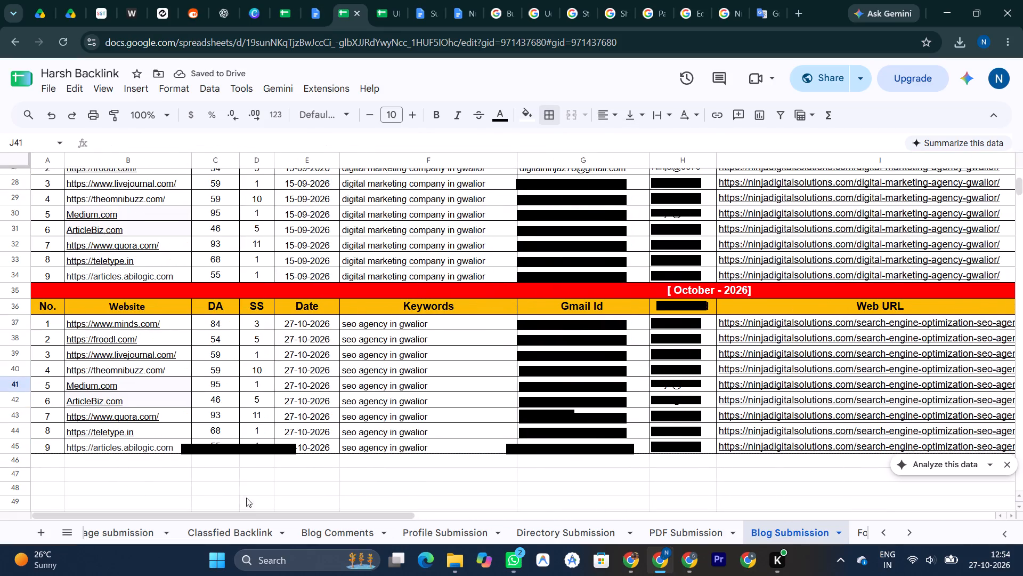
pyautogui.click(170, 329)
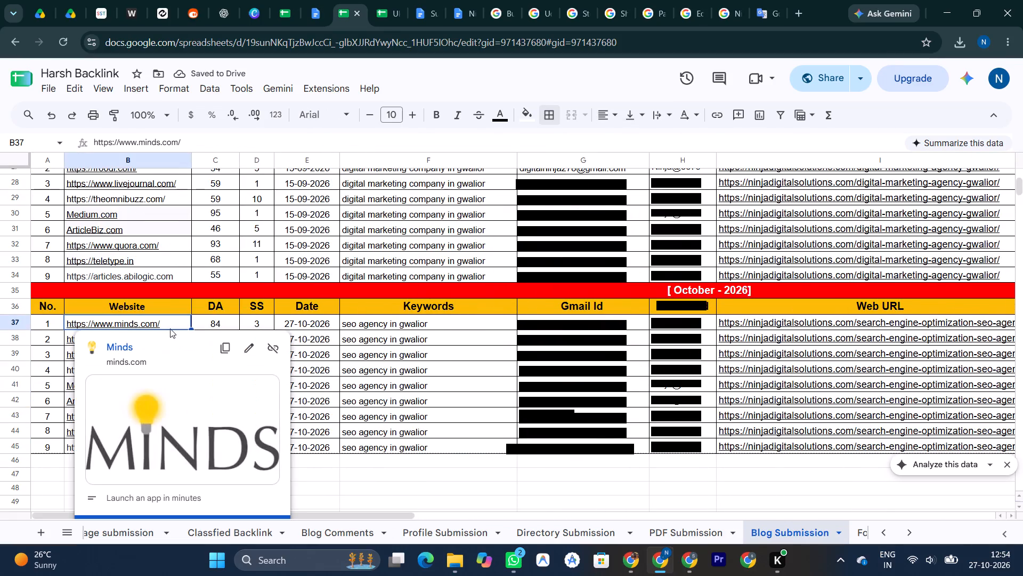
pyautogui.hotkey('ctrl', 'c')
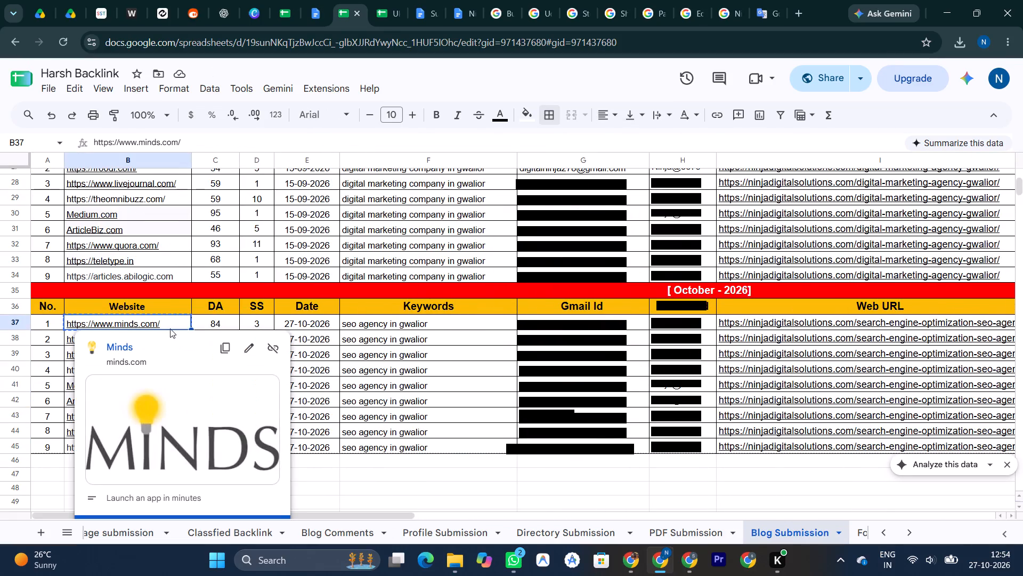